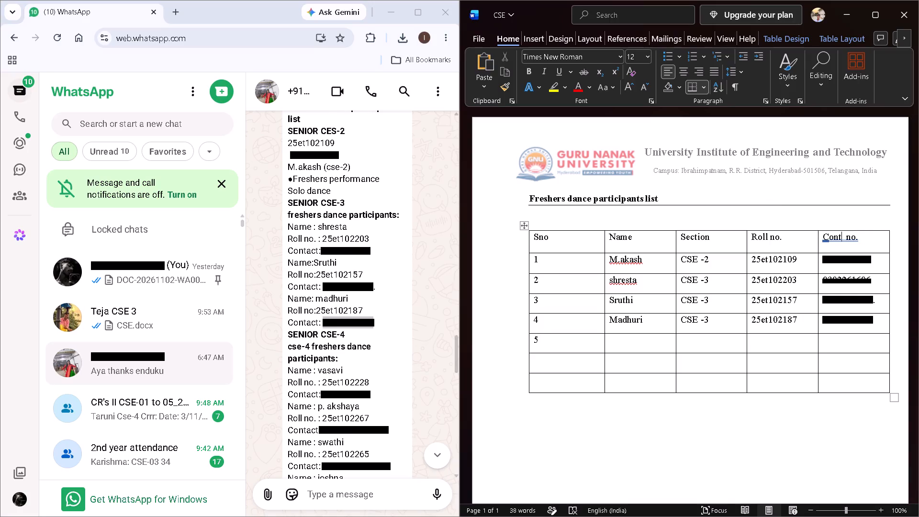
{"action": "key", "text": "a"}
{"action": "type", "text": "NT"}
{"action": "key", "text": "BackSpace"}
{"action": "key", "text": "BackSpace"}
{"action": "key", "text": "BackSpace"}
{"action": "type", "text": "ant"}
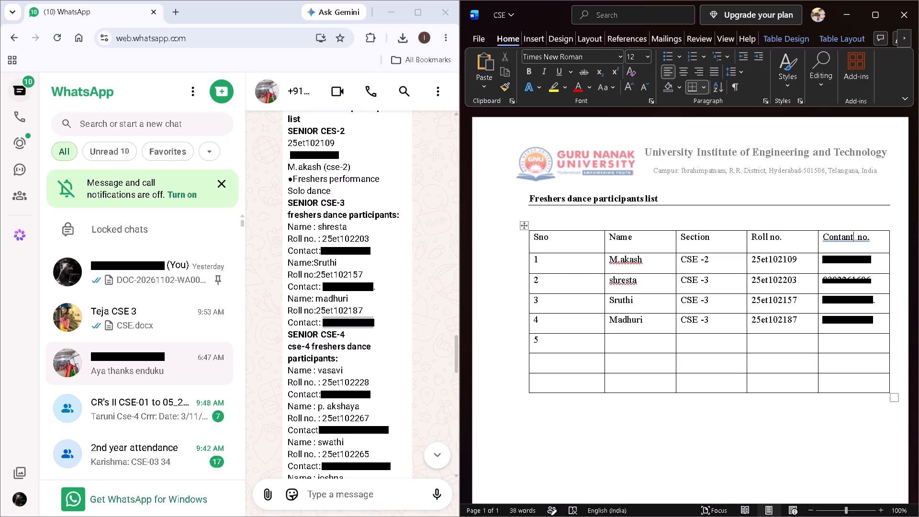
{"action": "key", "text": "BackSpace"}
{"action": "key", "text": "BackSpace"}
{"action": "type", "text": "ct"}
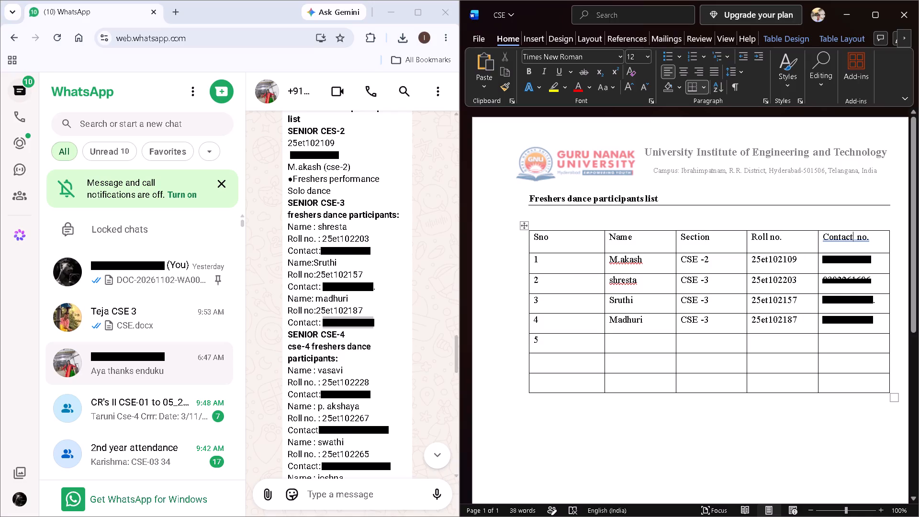
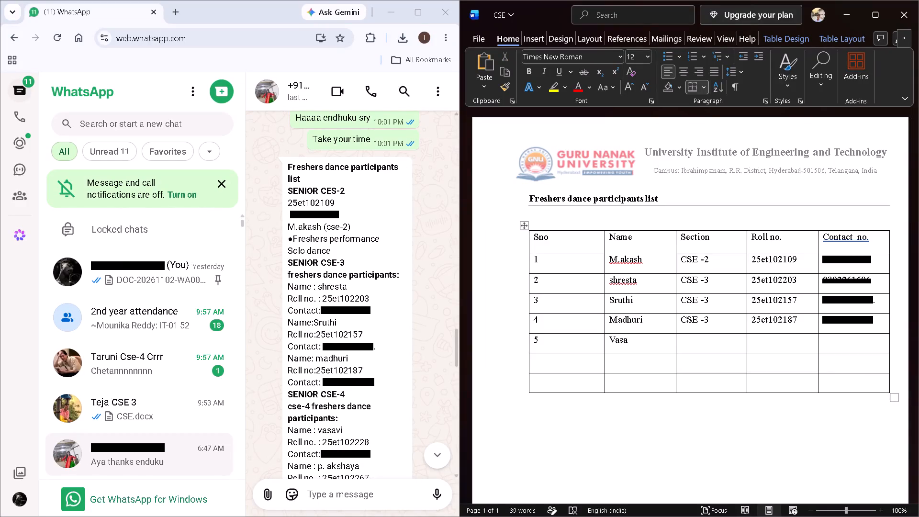
Complete the name "Vasavi" in row 5 of the participants table and enter "CSE -4" as the section.
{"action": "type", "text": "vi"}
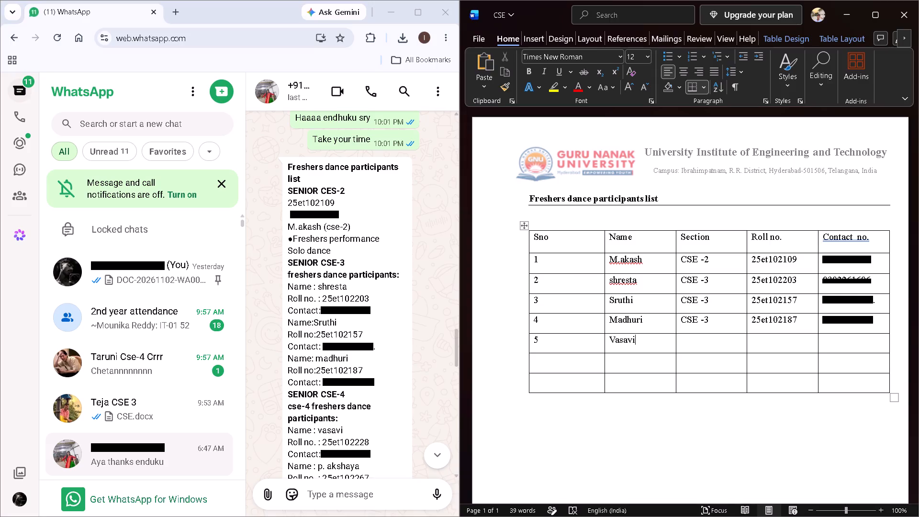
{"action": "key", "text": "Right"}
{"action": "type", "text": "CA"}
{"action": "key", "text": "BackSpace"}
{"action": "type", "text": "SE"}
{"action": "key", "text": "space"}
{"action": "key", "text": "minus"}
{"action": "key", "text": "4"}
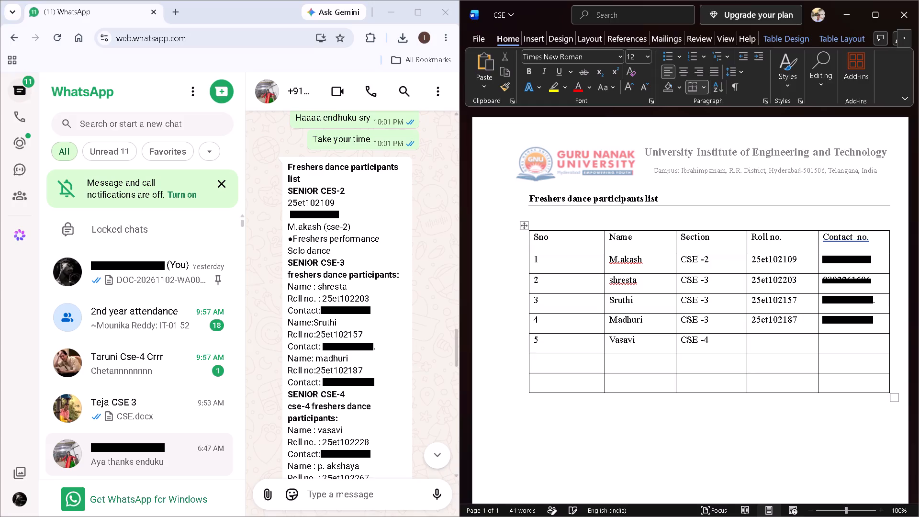
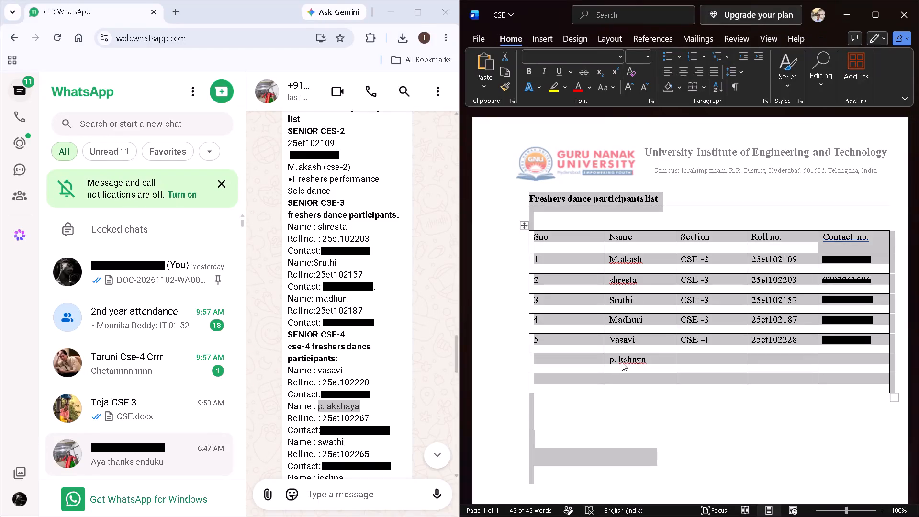
{"action": "left_click", "coordinate": [601, 420]}
{"action": "left_click", "coordinate": [614, 361]}
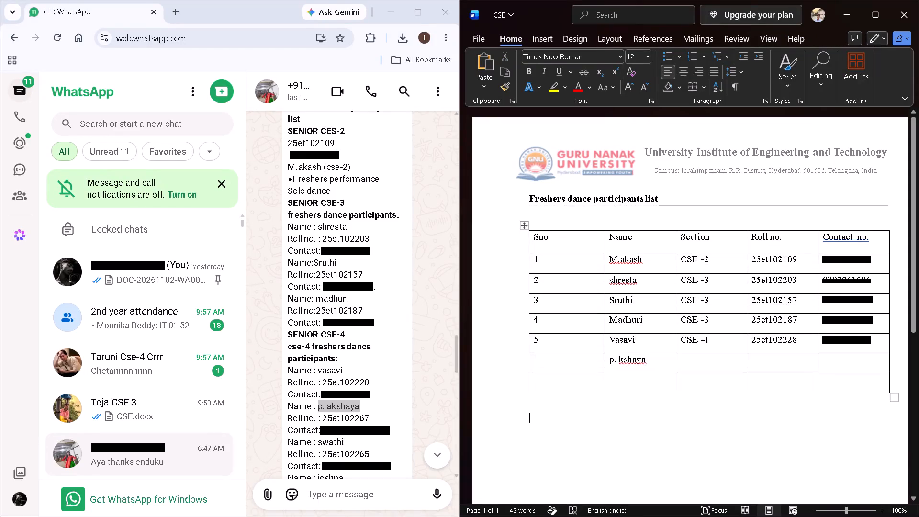
{"action": "left_click", "coordinate": [618, 363]}
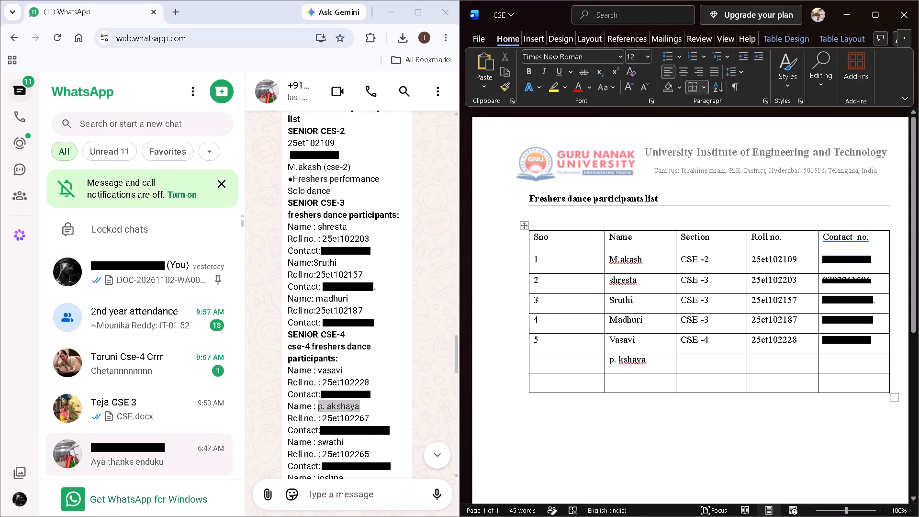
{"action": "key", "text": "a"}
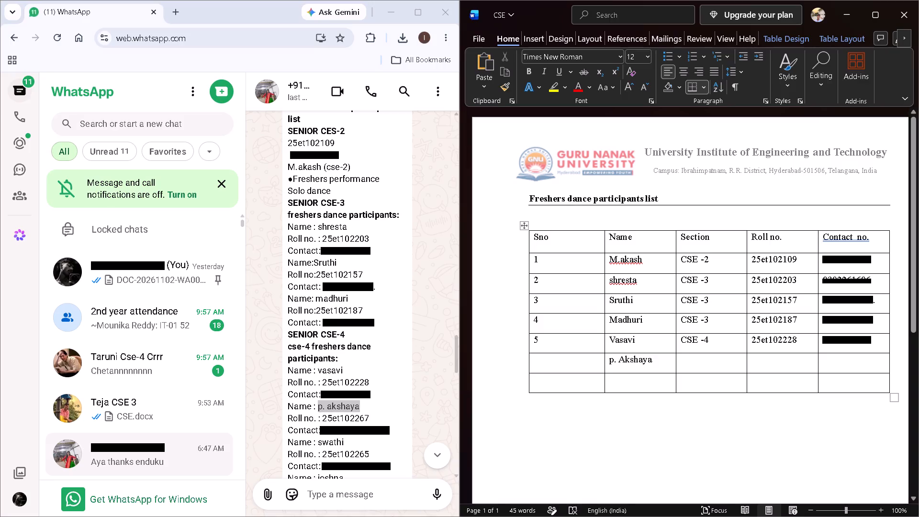
{"action": "key", "text": "Left"}
{"action": "key", "text": "Left"}
{"action": "key", "text": "Left"}
{"action": "key", "text": "BackSpace"}
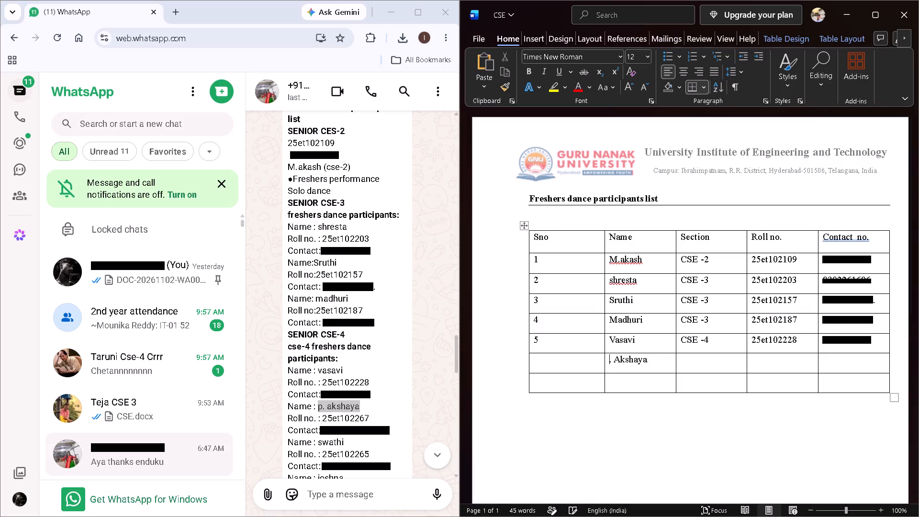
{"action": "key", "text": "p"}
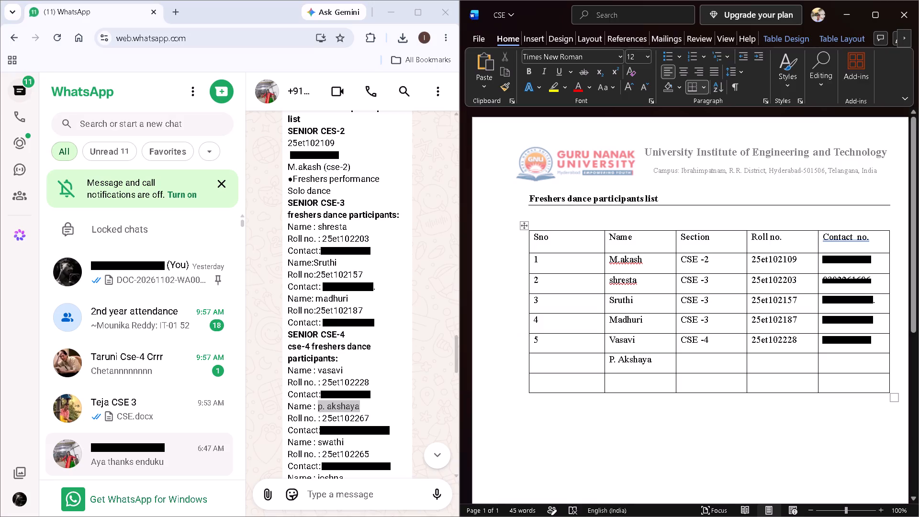
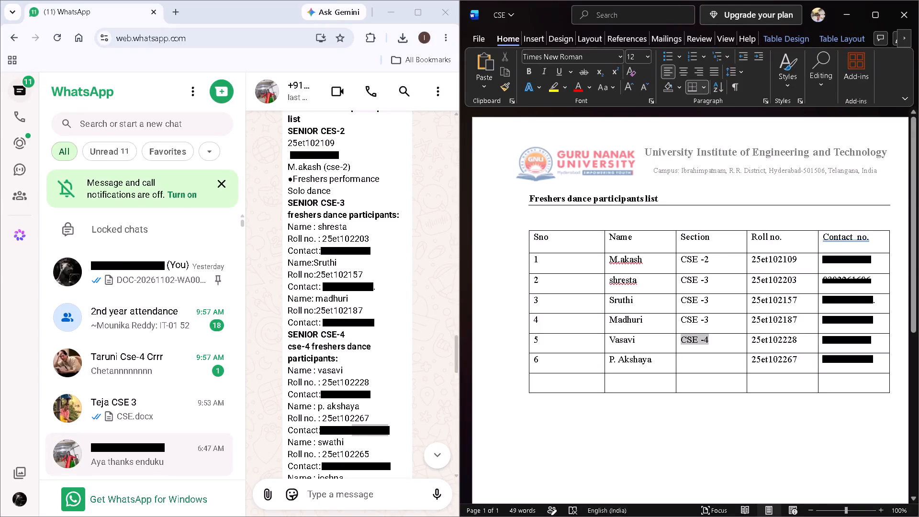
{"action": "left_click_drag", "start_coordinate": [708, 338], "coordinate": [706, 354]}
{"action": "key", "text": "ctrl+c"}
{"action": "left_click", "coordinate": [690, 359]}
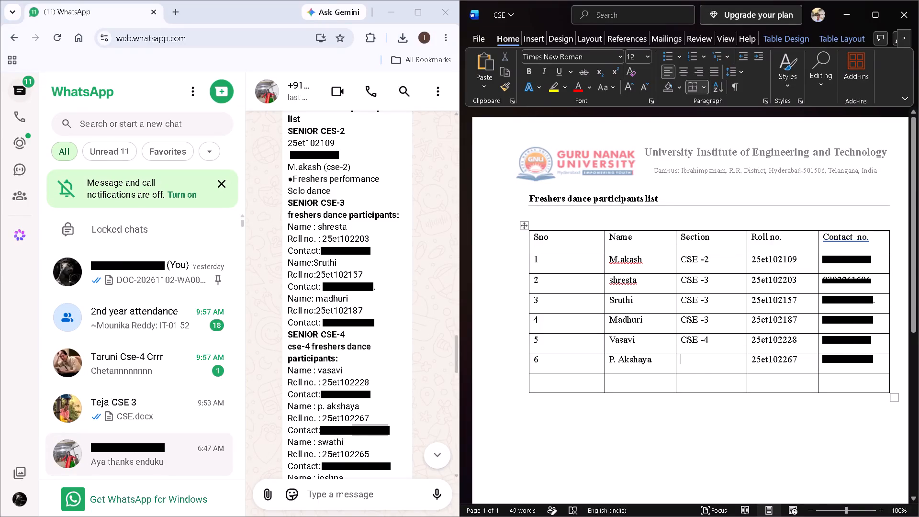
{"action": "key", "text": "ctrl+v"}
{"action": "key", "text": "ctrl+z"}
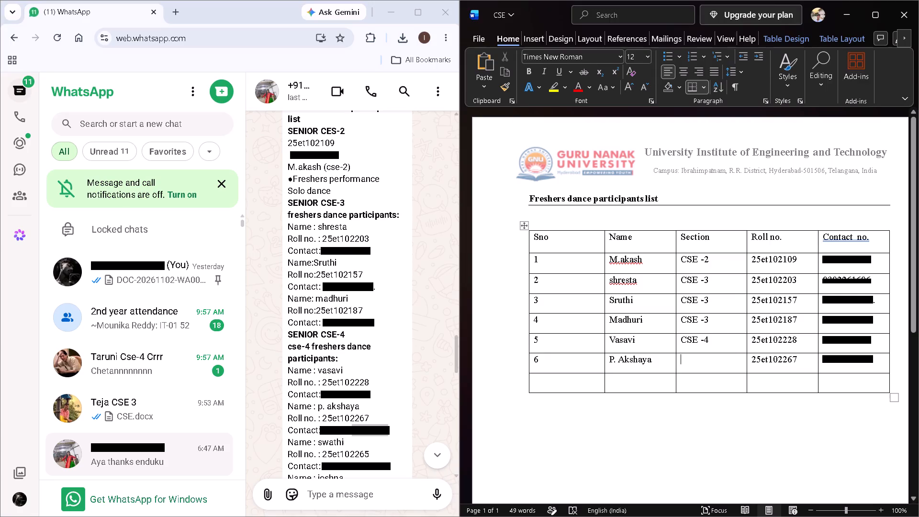
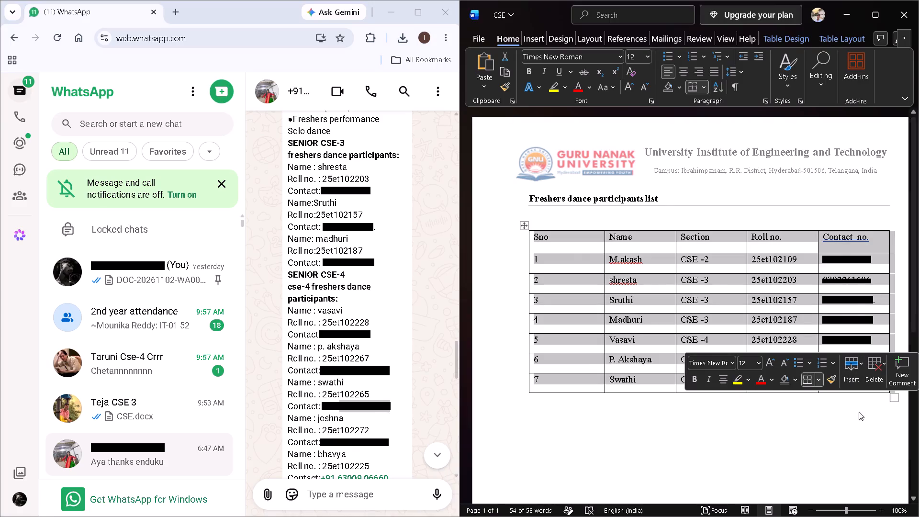
{"action": "left_click", "coordinate": [498, 393]}
{"action": "scroll", "coordinate": [527, 372], "scroll_direction": "down", "scroll_amount": 3}
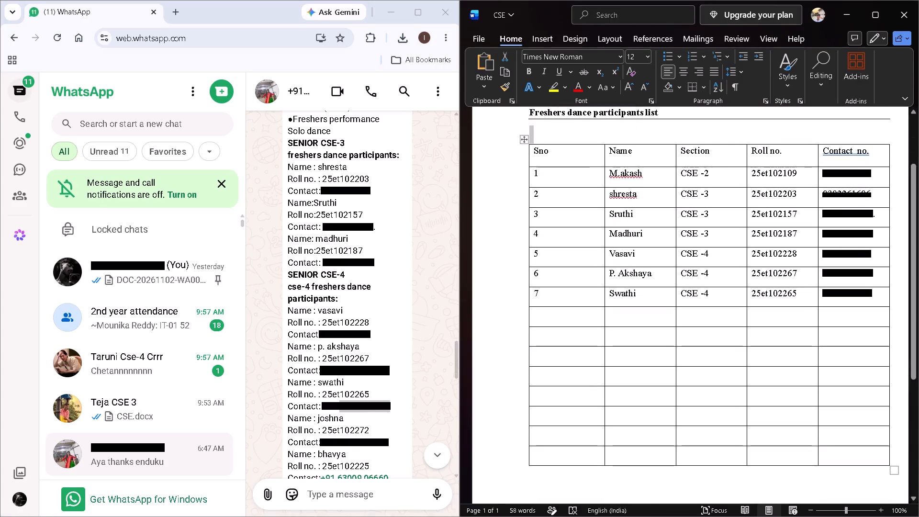
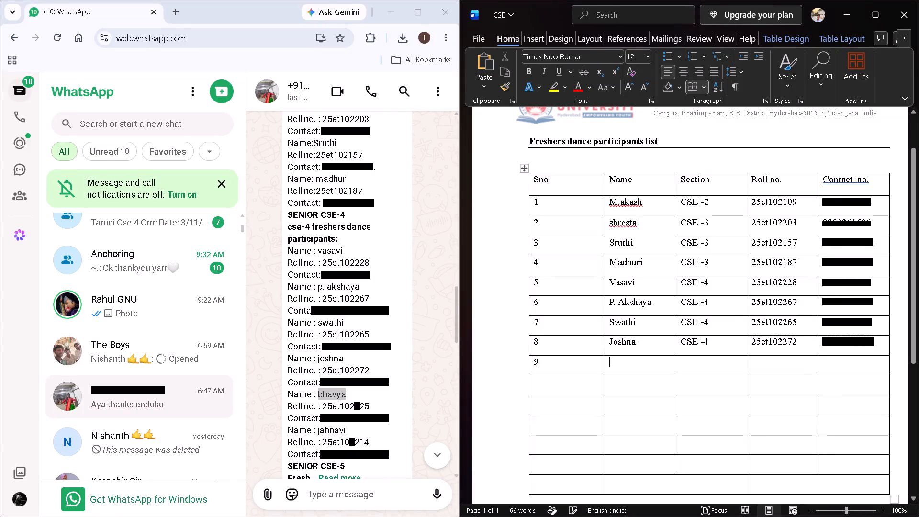
Paste the copied name into row 9's Name cell and capitalise its first letter so it reads "Bhavya".
{"action": "key", "text": "ctrl+v"}
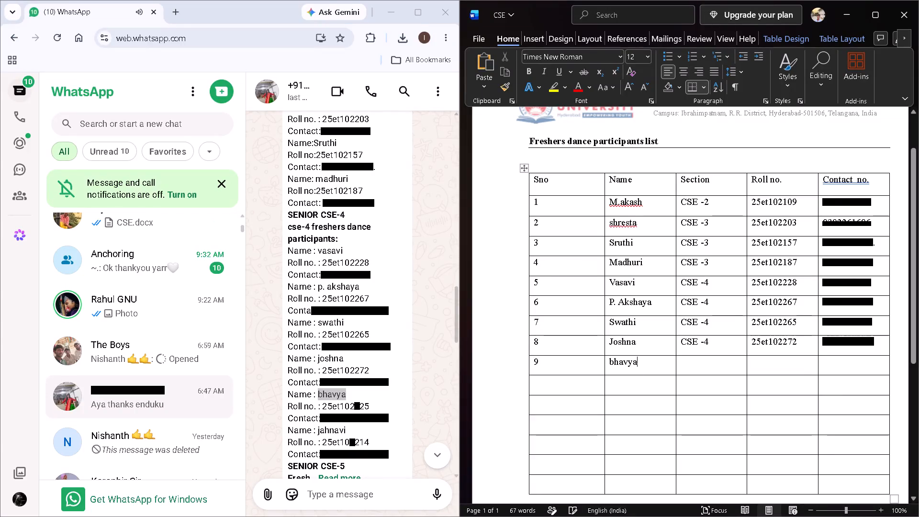
{"action": "left_click", "coordinate": [614, 361]}
{"action": "key", "text": "BackSpace"}
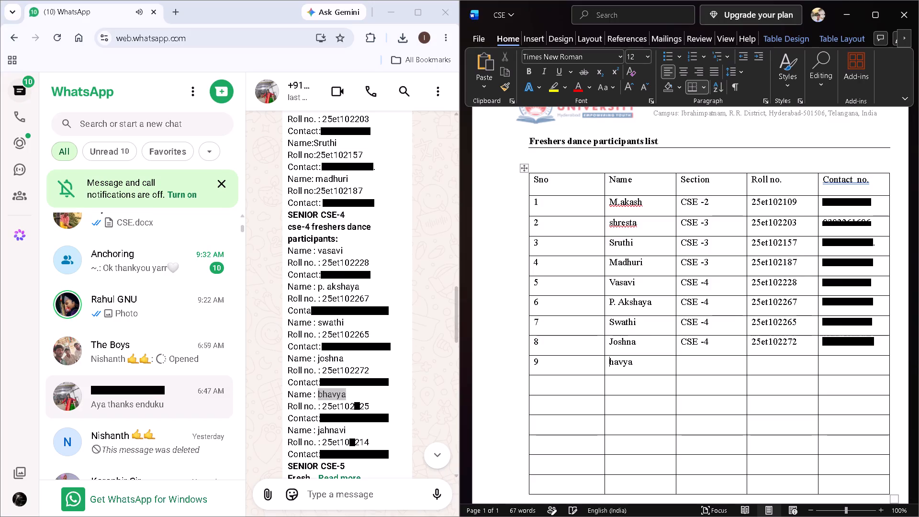
{"action": "scroll", "coordinate": [169, 280], "scroll_direction": "up", "scroll_amount": 8}
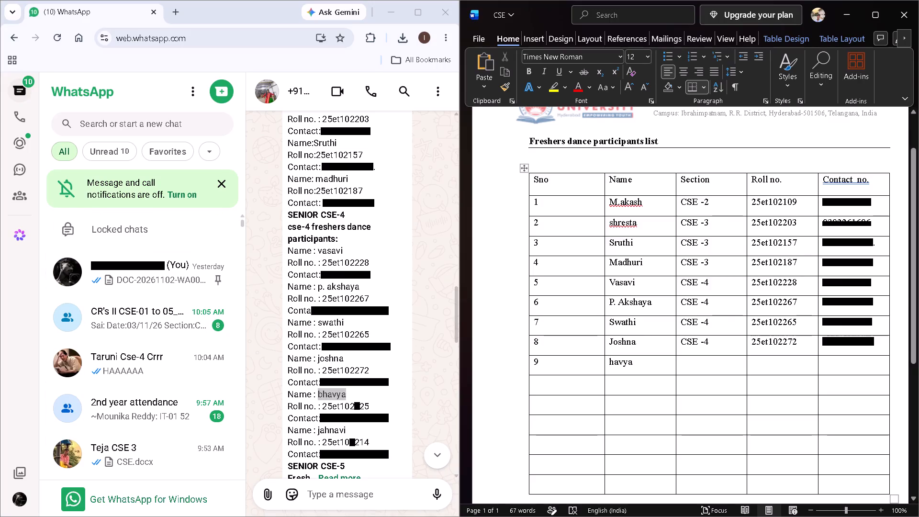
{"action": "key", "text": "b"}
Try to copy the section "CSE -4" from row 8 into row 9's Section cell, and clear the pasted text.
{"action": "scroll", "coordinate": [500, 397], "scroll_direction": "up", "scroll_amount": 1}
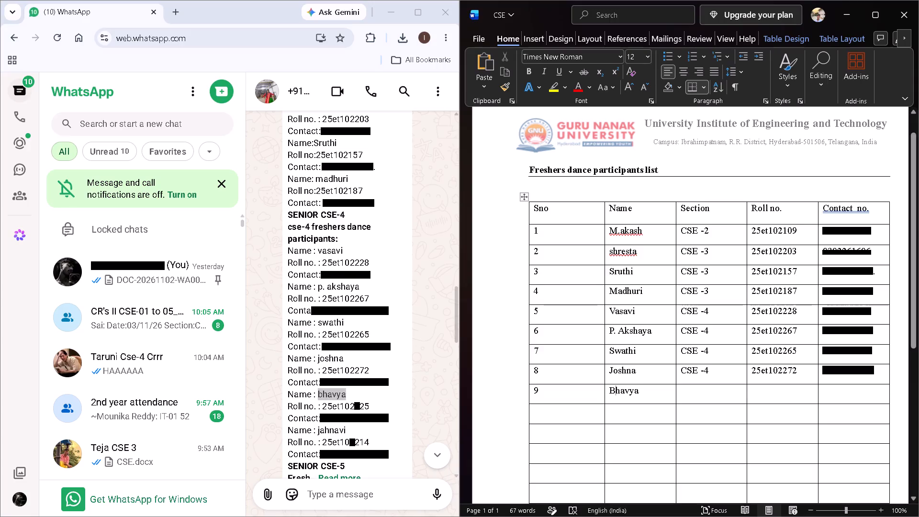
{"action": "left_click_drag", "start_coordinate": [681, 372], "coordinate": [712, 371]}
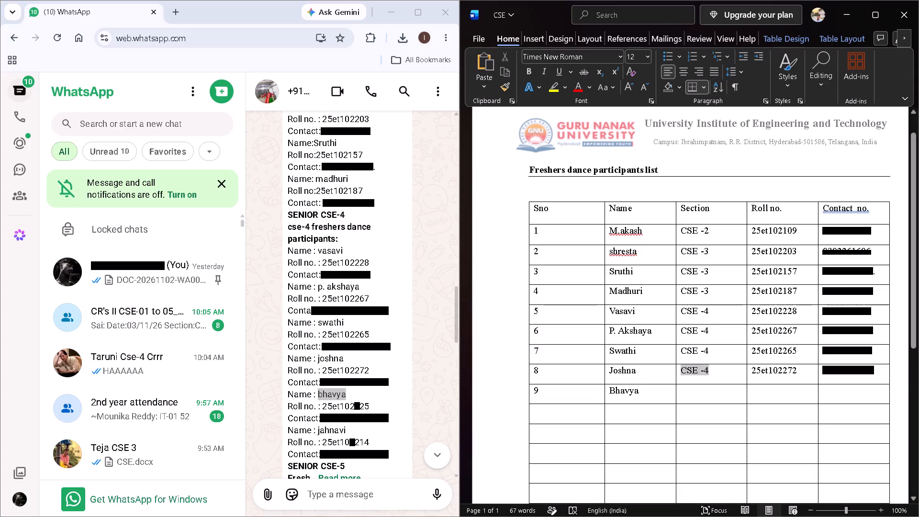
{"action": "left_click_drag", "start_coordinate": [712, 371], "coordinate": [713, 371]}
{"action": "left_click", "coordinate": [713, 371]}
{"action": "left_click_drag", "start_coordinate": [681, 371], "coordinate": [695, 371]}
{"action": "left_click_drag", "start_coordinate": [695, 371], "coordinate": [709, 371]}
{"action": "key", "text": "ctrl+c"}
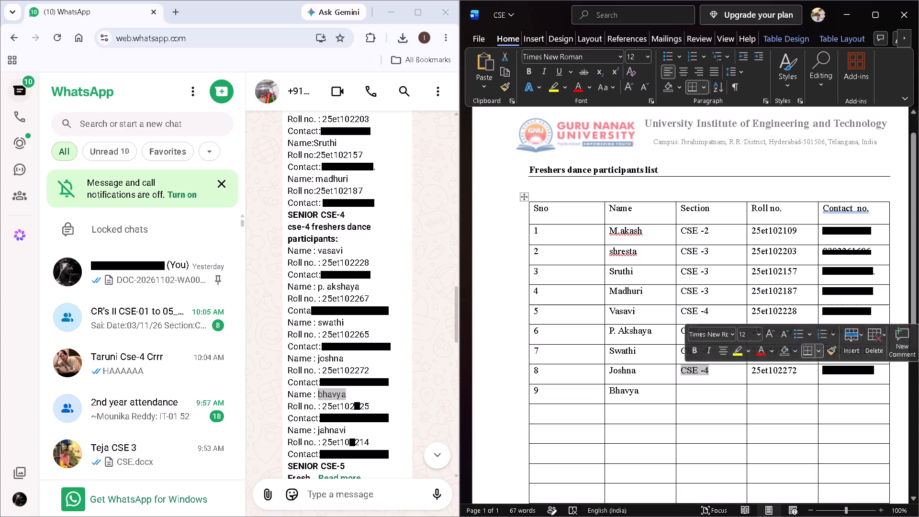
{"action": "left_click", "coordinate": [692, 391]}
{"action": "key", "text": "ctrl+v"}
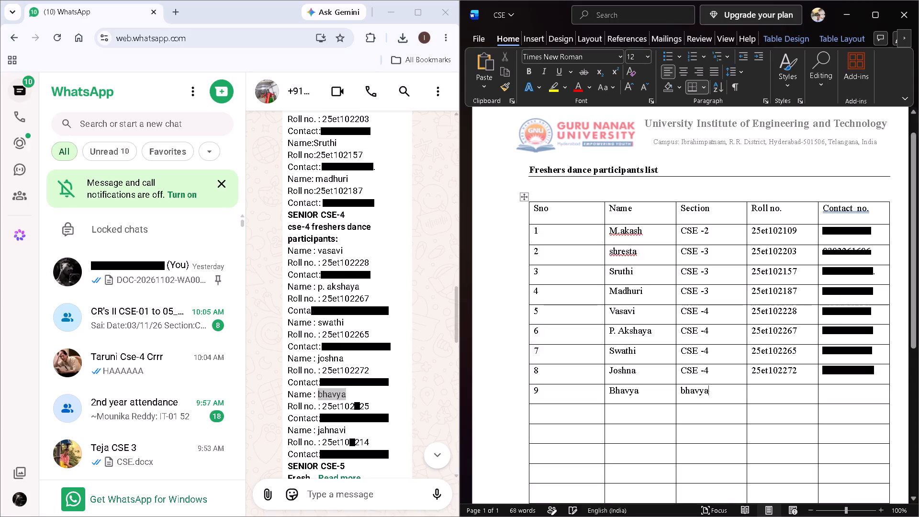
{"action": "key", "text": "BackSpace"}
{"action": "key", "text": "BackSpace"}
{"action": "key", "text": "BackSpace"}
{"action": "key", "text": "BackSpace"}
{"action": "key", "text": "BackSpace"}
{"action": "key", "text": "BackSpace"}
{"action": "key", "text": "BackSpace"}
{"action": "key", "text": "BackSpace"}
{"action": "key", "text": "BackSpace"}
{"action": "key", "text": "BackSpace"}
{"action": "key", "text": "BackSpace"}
Copy the section "CSE -4" from Joshna's row 8 for row 9's empty Section cell.
{"action": "left_click_drag", "start_coordinate": [683, 374], "coordinate": [723, 370]}
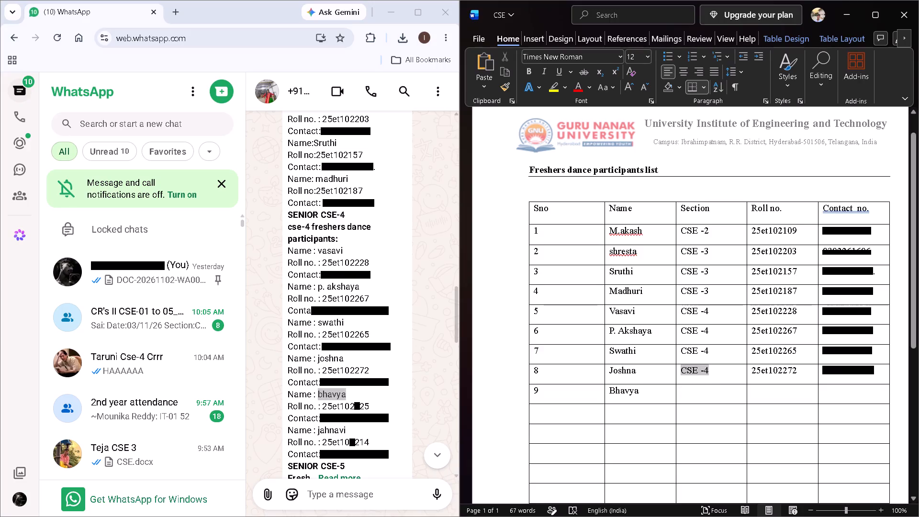
{"action": "left_click_drag", "start_coordinate": [723, 370], "coordinate": [723, 370]}
{"action": "key", "text": "ctrl+c"}
{"action": "key", "text": "ctrl+c"}
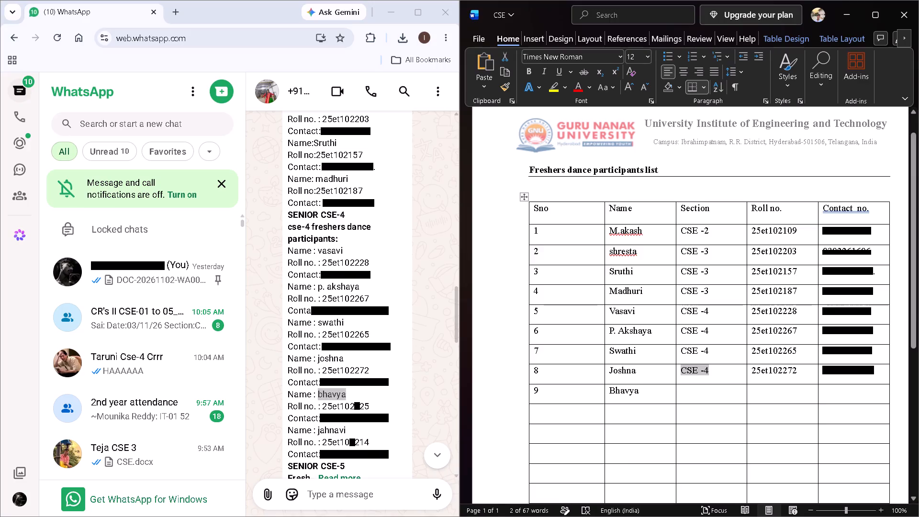
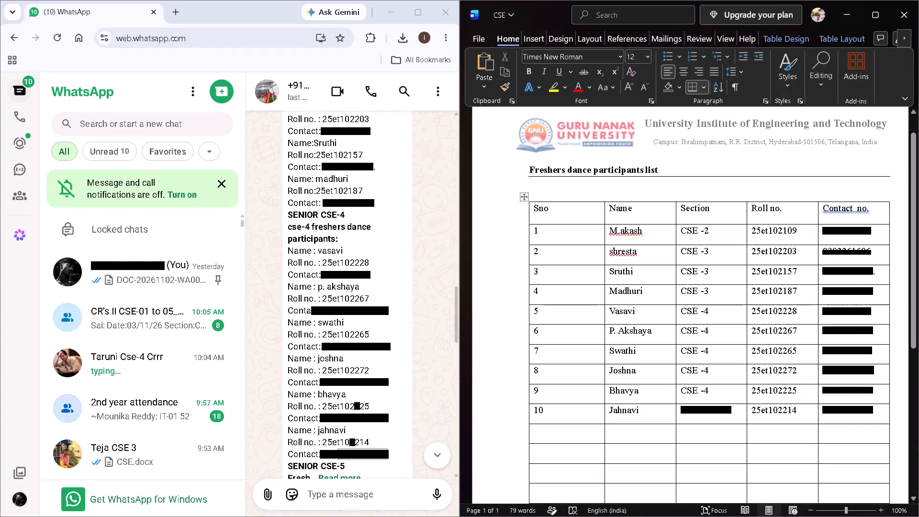
Undo the mistaken paste in row 10's Section cell and copy the section "CSE -4" from row 9 into it.
{"action": "key", "text": "ctrl+z"}
{"action": "left_click_drag", "start_coordinate": [683, 391], "coordinate": [708, 392]}
{"action": "key", "text": "ctrl+c"}
{"action": "key", "text": "ctrl+c"}
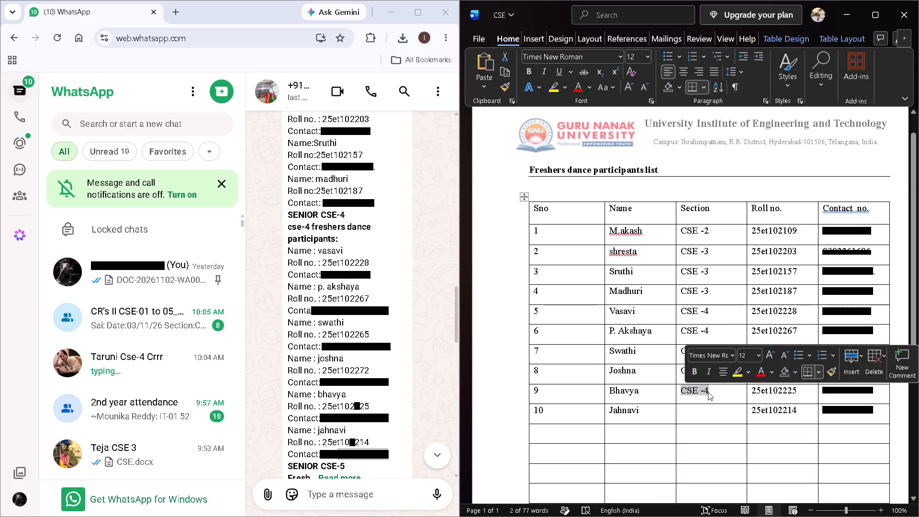
{"action": "key", "text": "ctrl+c"}
{"action": "left_click", "coordinate": [702, 410]}
{"action": "key", "text": "ctrl+v"}
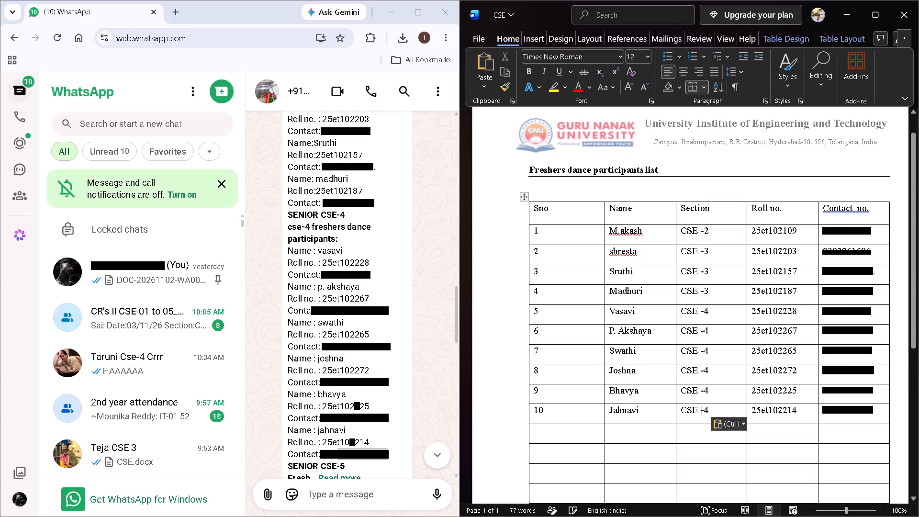
Enter serial number 11 in the Sno cell of the first empty row below row 10.
{"action": "left_click", "coordinate": [535, 429]}
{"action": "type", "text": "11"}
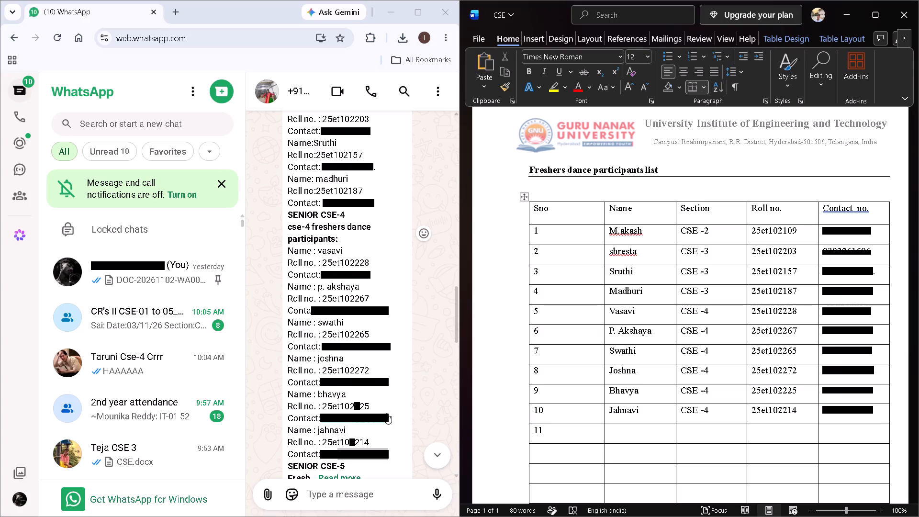
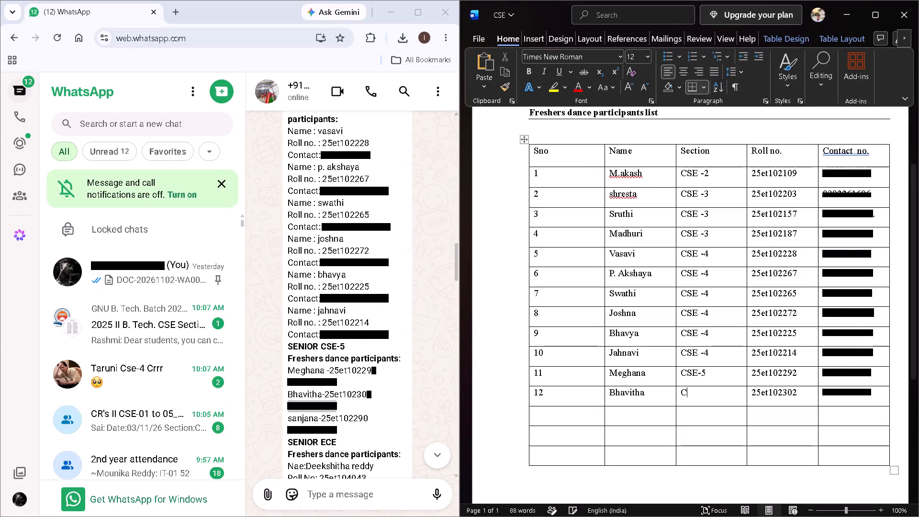
Enter the section, starting with "CSE", in the Section cell of Bhavitha's row 12.
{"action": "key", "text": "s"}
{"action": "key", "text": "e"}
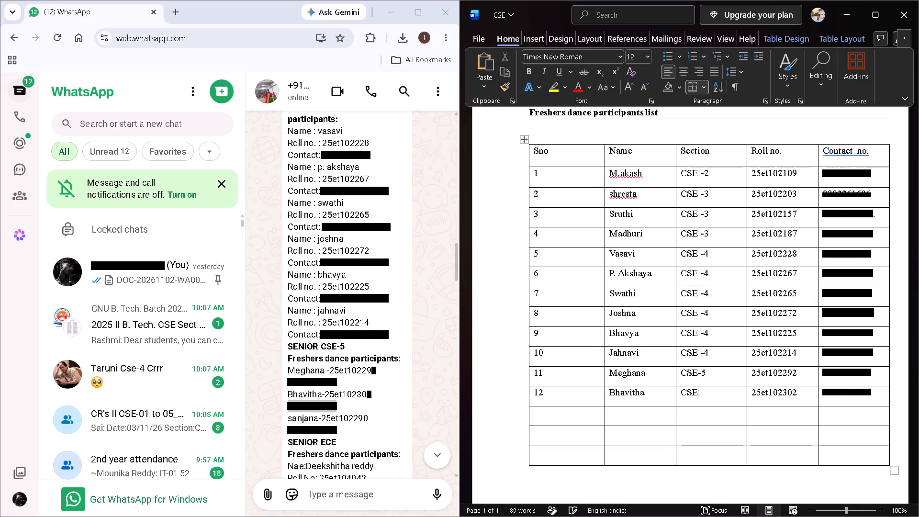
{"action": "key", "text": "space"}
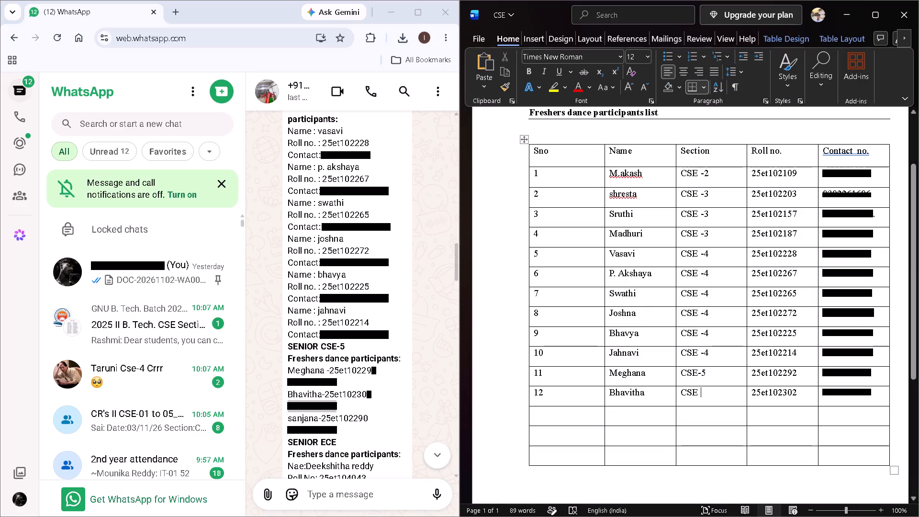
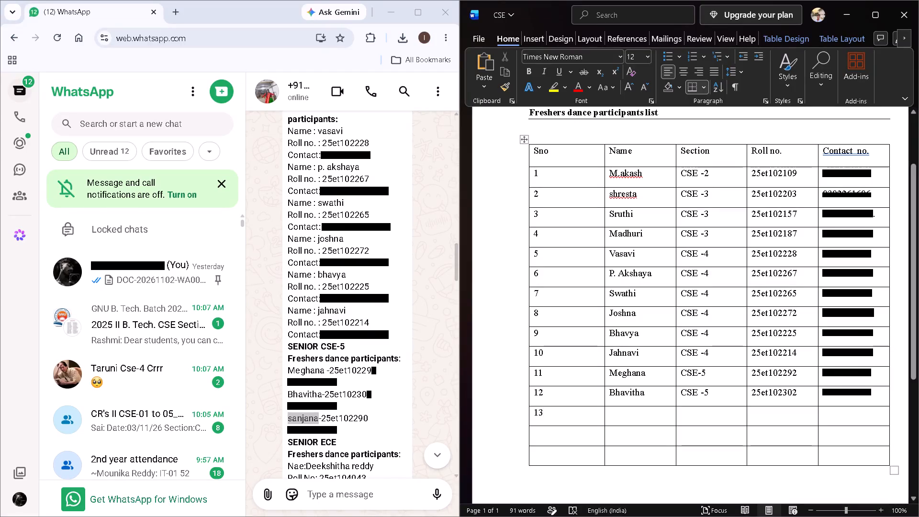
Fill the Name cell of row 13 with the copied name, capitalising its first letter so it reads Sanjana.
{"action": "key", "text": "ctrl+v"}
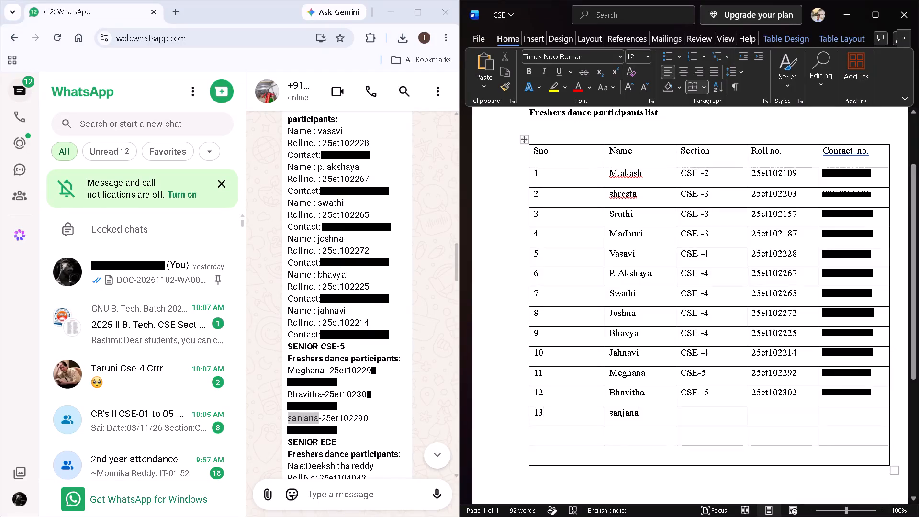
{"action": "left_click", "coordinate": [614, 414]}
{"action": "key", "text": "BackSpace"}
{"action": "key", "text": "s"}
Enter the section for row 13, starting with CSE.
{"action": "left_click", "coordinate": [695, 416]}
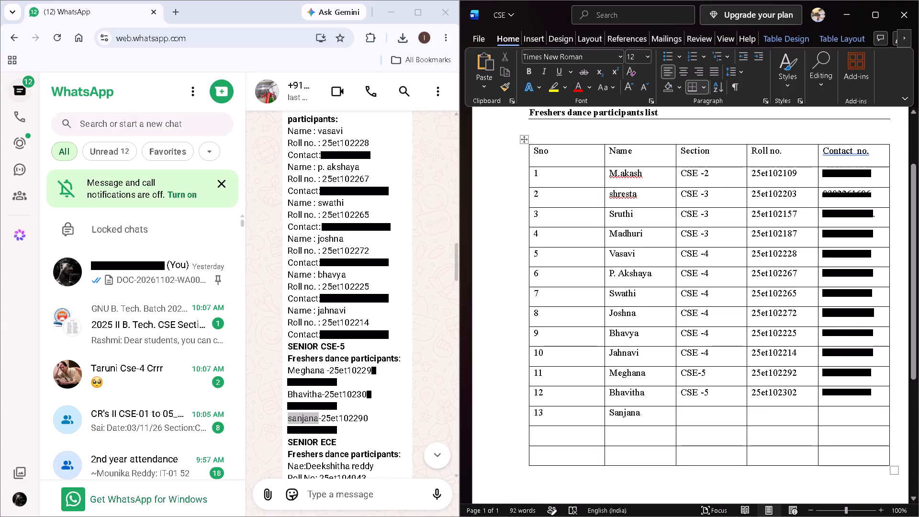
{"action": "type", "text": "CSE"}
{"action": "key", "text": "space"}
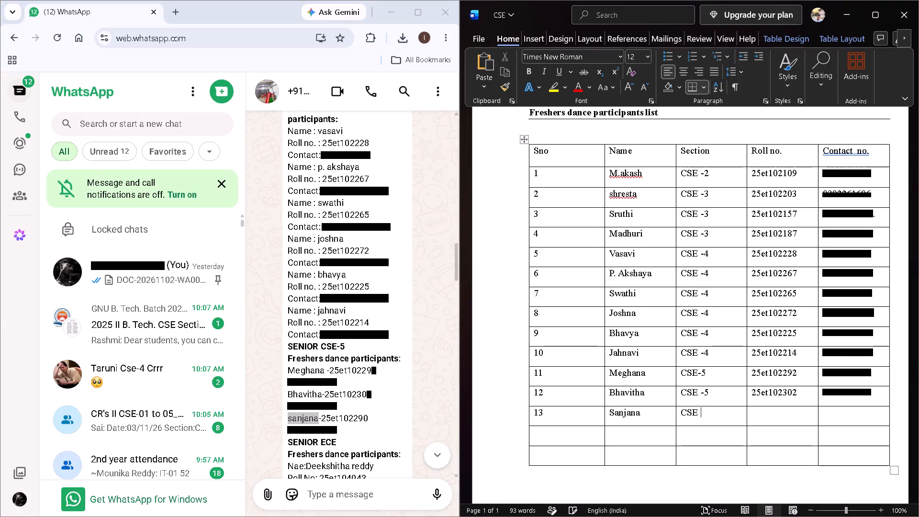
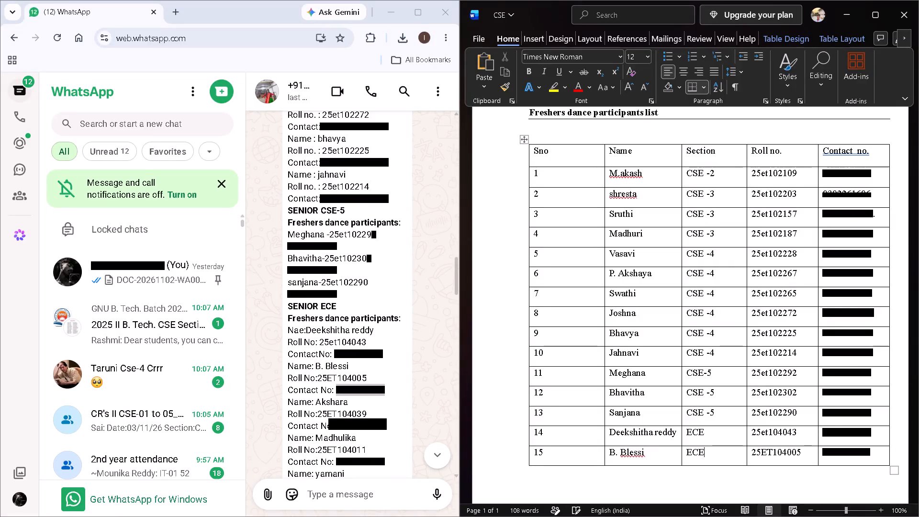
With the whole participants table selected, insert a block of blank rows below row 15 for more entries.
{"action": "scroll", "coordinate": [718, 455], "scroll_direction": "down", "scroll_amount": 3}
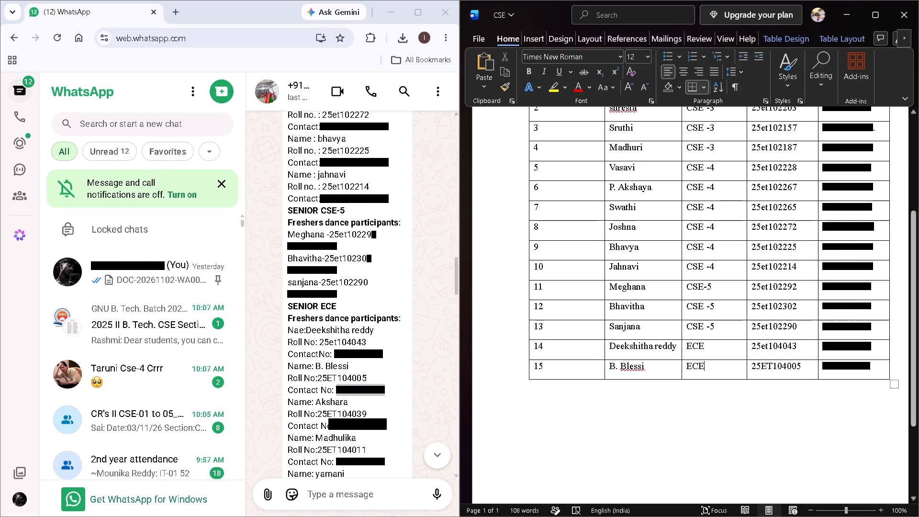
{"action": "left_click", "coordinate": [895, 385]}
{"action": "left_click", "coordinate": [856, 356]}
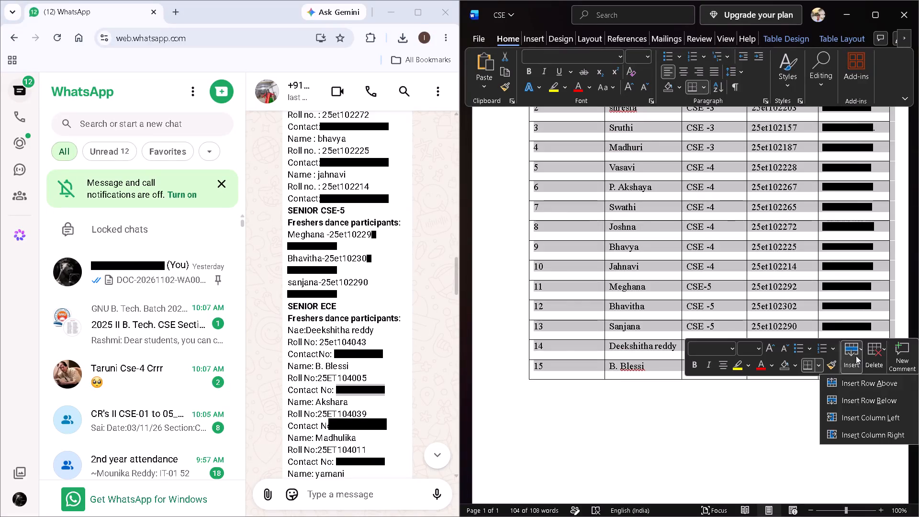
{"action": "left_click", "coordinate": [871, 395]}
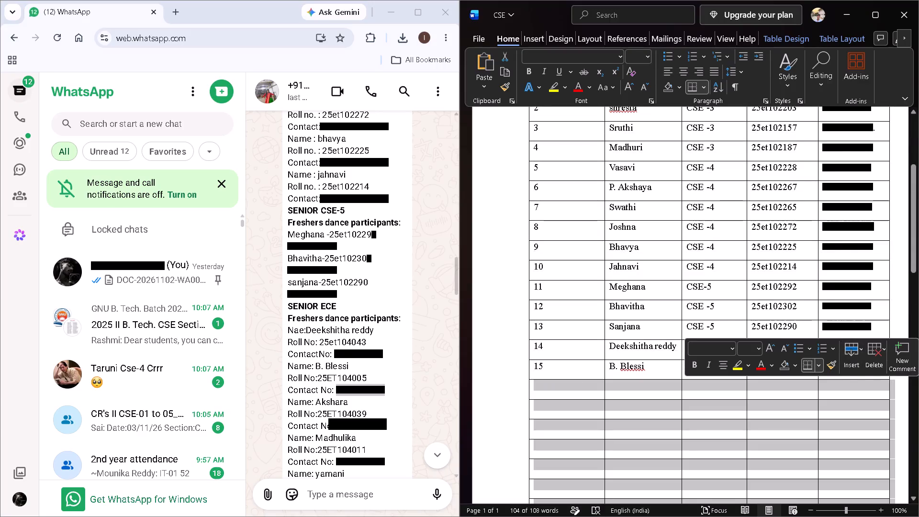
{"action": "left_click", "coordinate": [503, 395]}
{"action": "scroll", "coordinate": [518, 385], "scroll_direction": "down", "scroll_amount": 5}
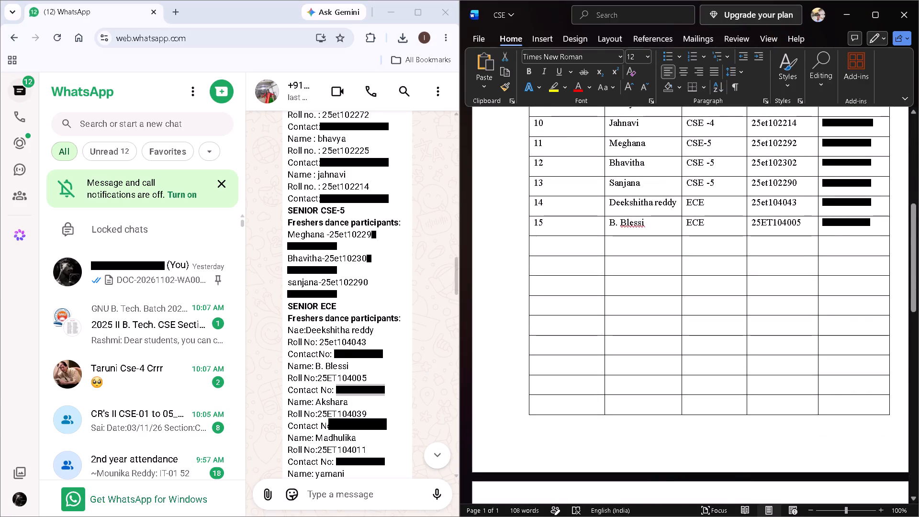
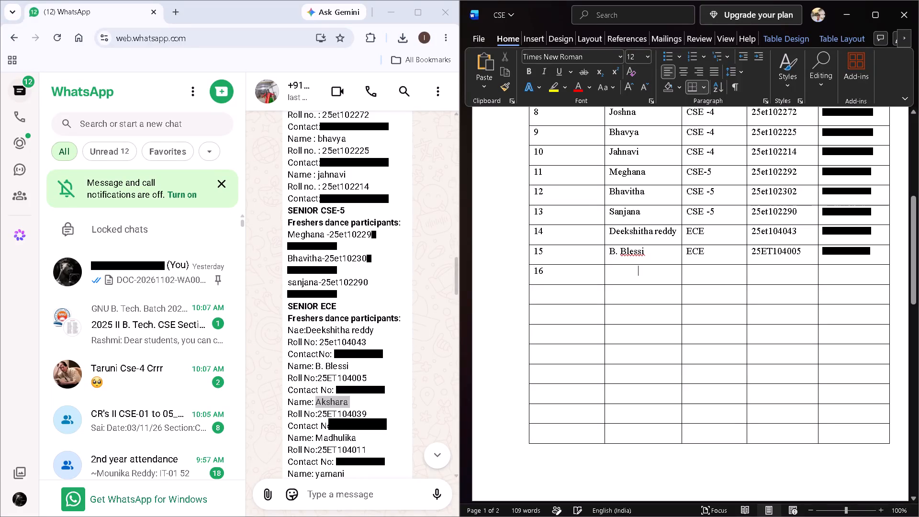
Place the text cursor in the empty name cell of row 16 in the Word participants table.
{"action": "left_click", "coordinate": [622, 274]}
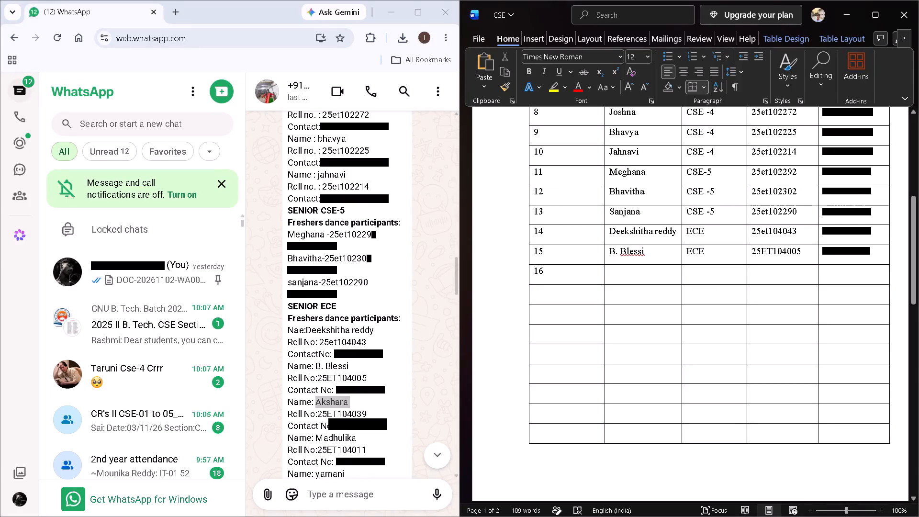
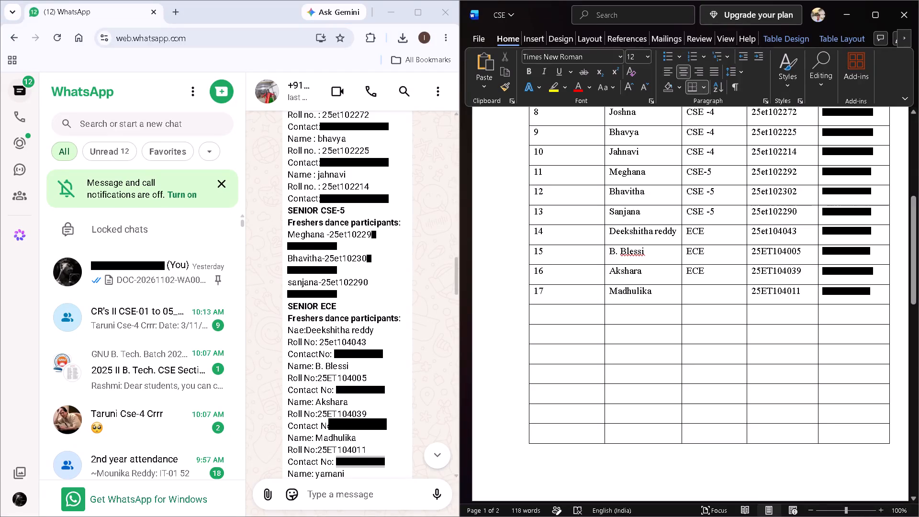
Enter ECE as the section for row 17 of the participants table.
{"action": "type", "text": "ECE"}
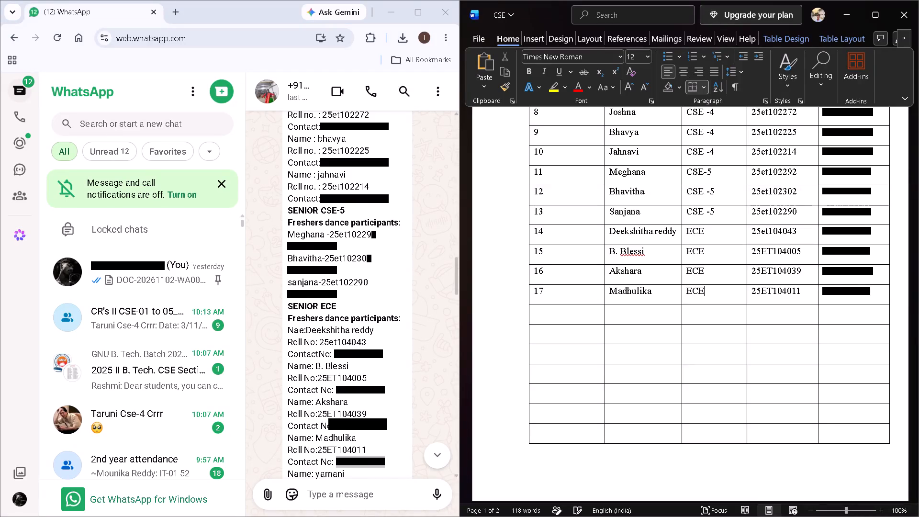
Enter serial number 18 in the first cell of the blank row below row 17.
{"action": "left_click", "coordinate": [544, 314]}
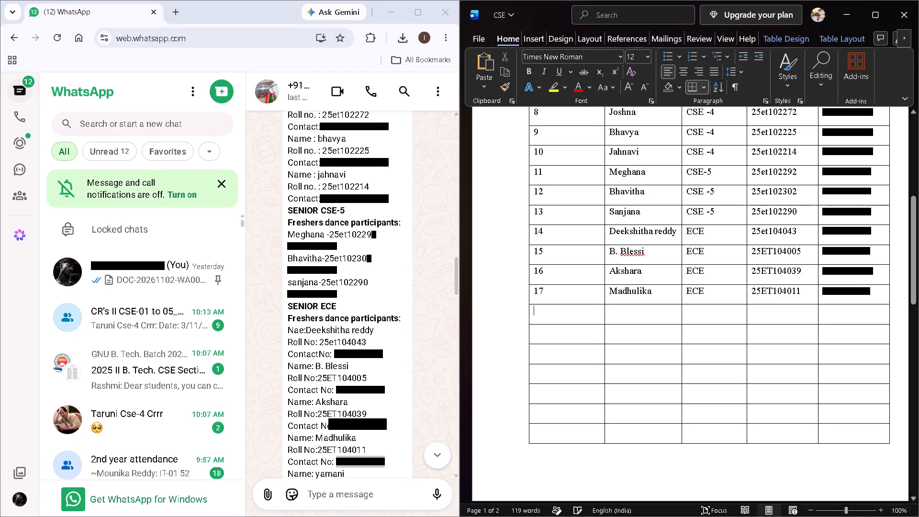
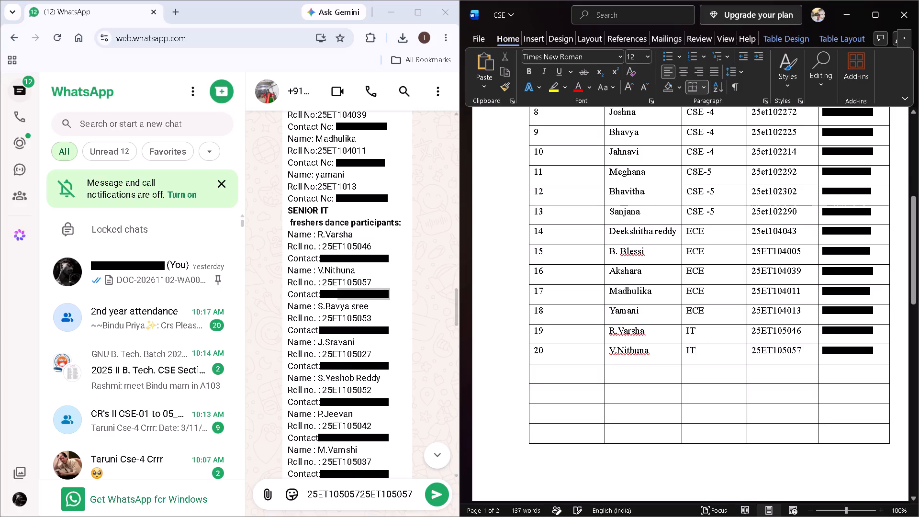
{"action": "left_click", "coordinate": [546, 374]}
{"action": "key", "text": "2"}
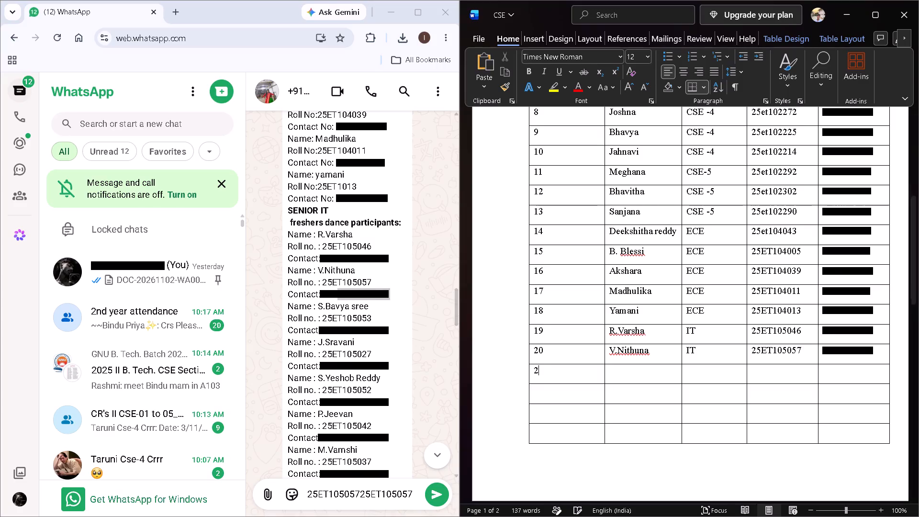
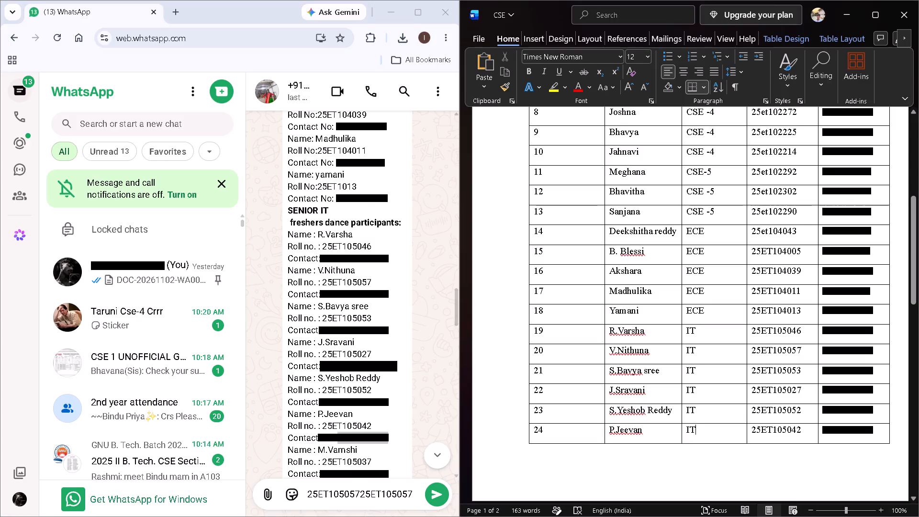
Enter the serial number, starting with 2, in the first blank table row on page 2, following row 24.
{"action": "left_click", "coordinate": [855, 464]}
{"action": "scroll", "coordinate": [830, 451], "scroll_direction": "down", "scroll_amount": 6}
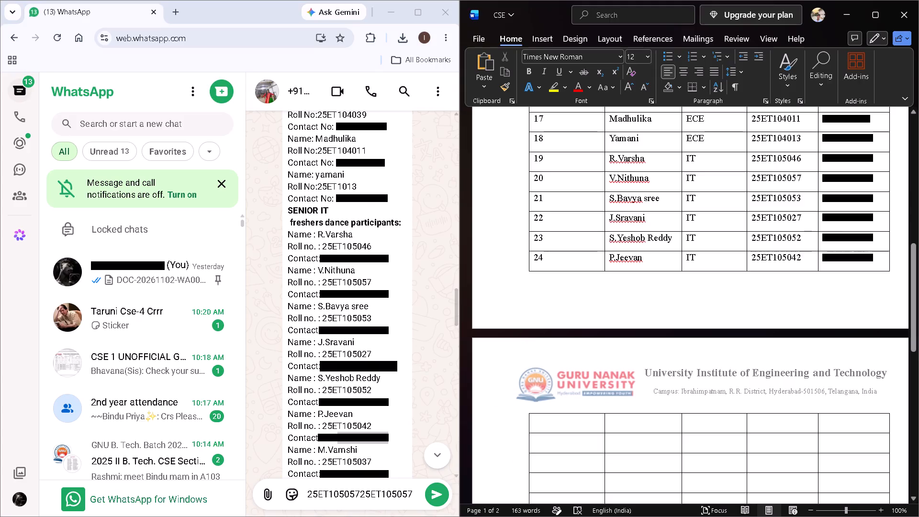
{"action": "left_click", "coordinate": [547, 426]}
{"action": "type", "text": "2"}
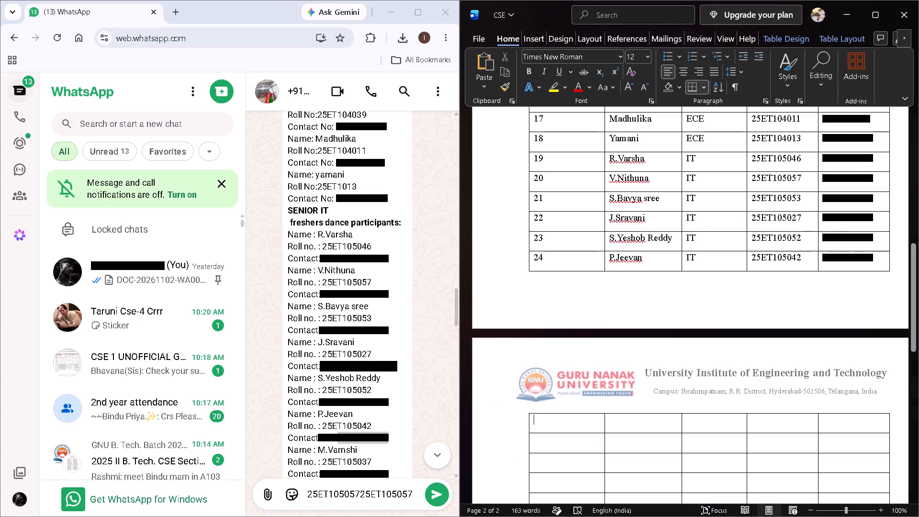
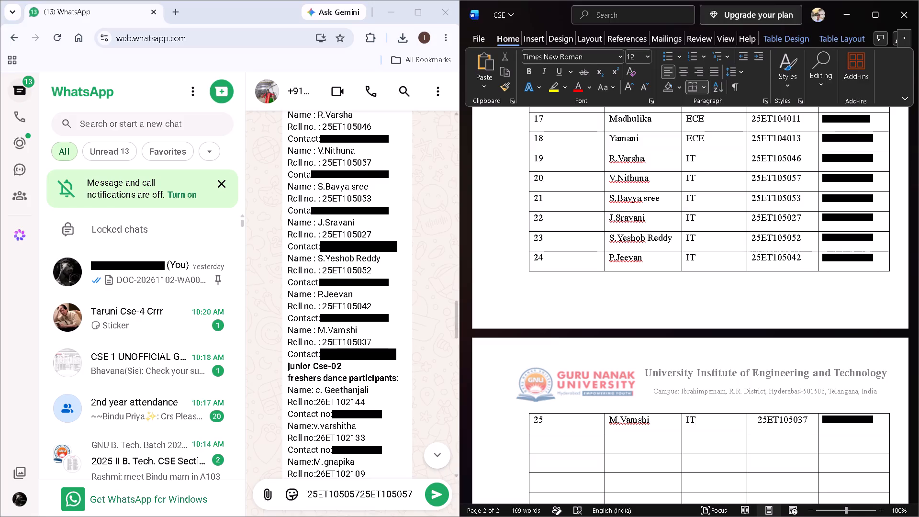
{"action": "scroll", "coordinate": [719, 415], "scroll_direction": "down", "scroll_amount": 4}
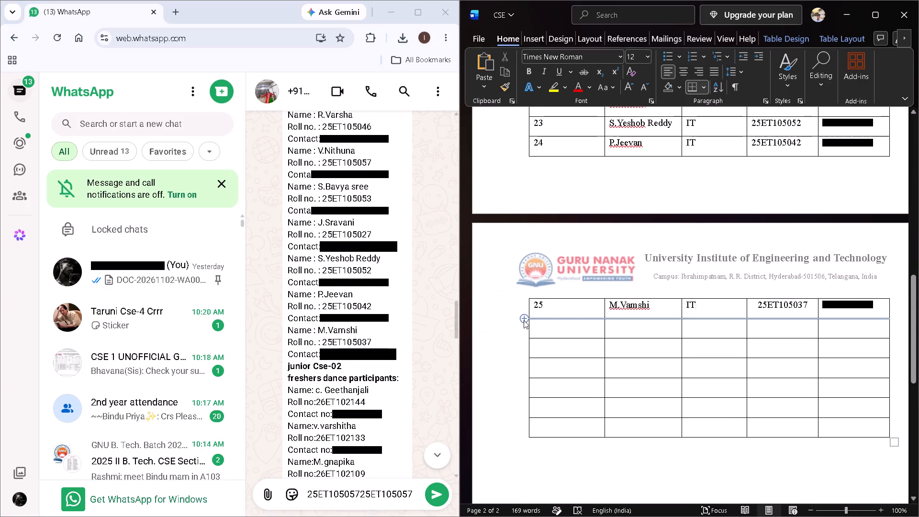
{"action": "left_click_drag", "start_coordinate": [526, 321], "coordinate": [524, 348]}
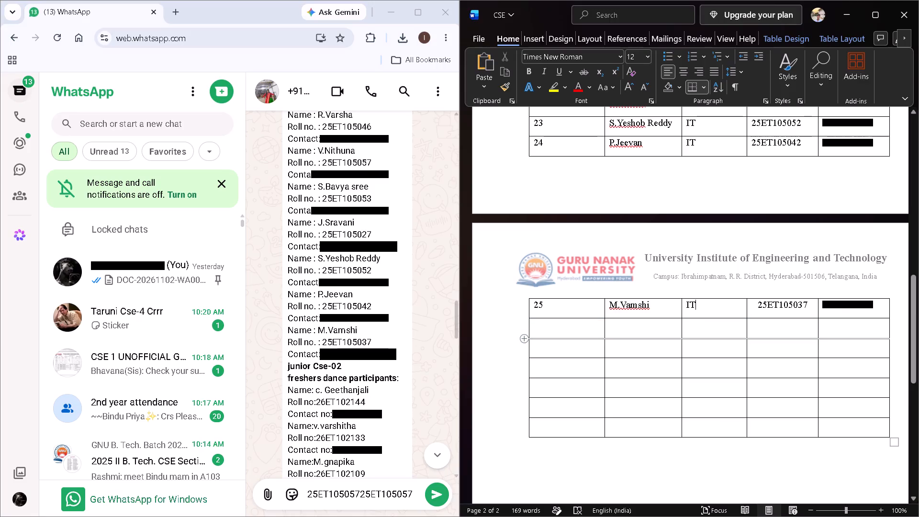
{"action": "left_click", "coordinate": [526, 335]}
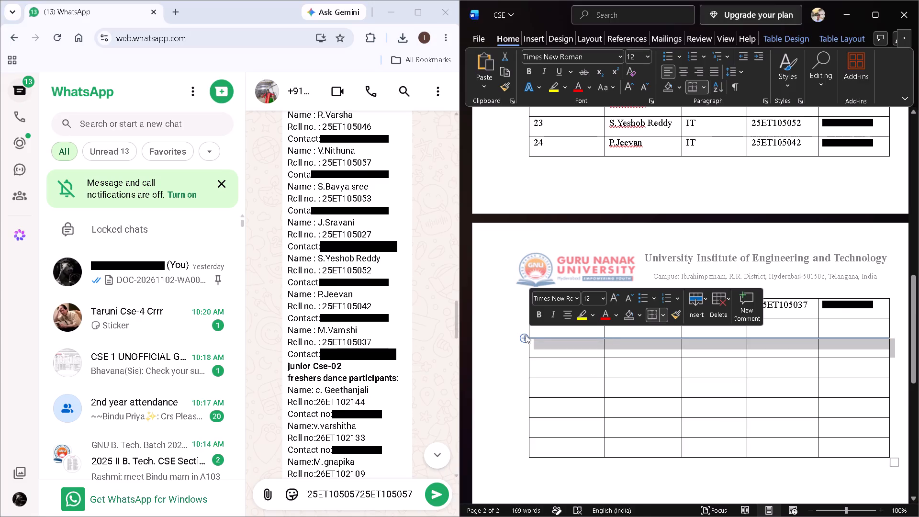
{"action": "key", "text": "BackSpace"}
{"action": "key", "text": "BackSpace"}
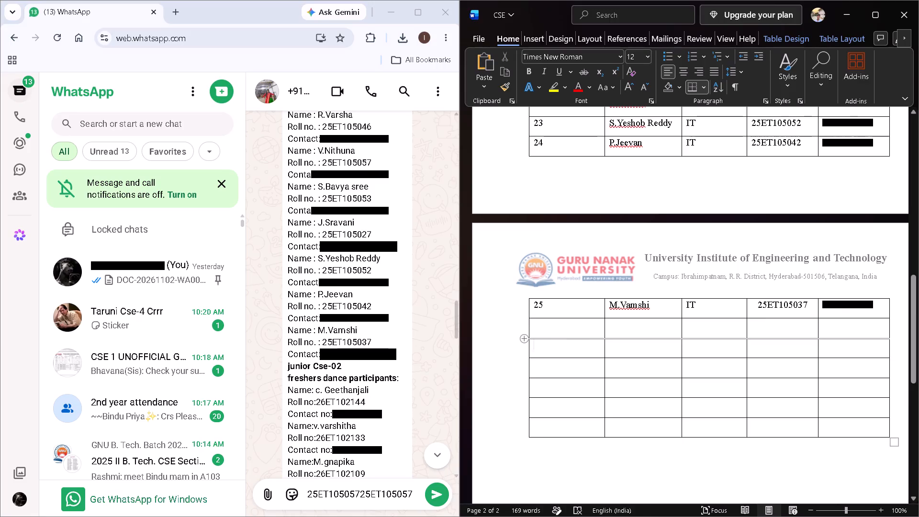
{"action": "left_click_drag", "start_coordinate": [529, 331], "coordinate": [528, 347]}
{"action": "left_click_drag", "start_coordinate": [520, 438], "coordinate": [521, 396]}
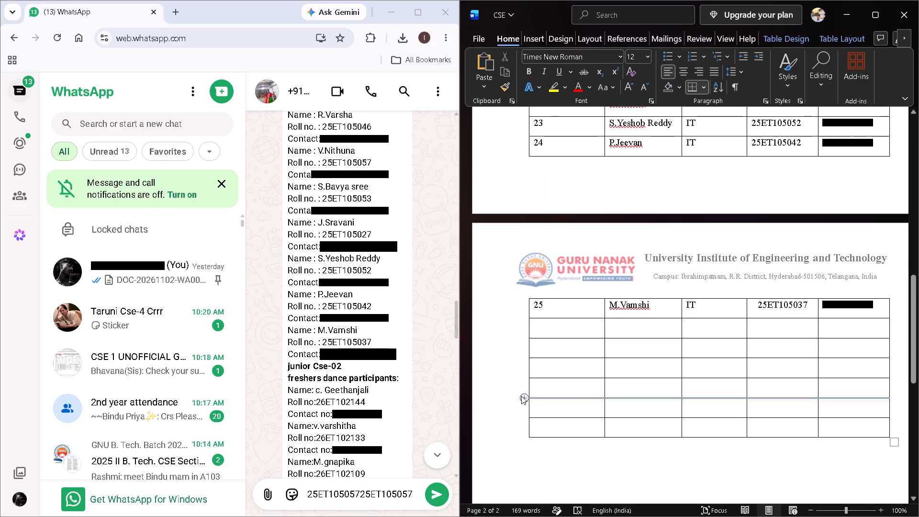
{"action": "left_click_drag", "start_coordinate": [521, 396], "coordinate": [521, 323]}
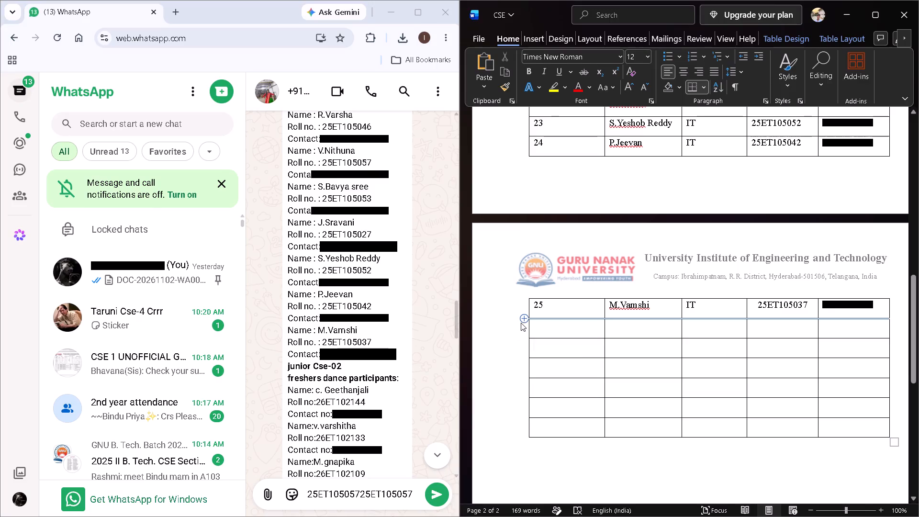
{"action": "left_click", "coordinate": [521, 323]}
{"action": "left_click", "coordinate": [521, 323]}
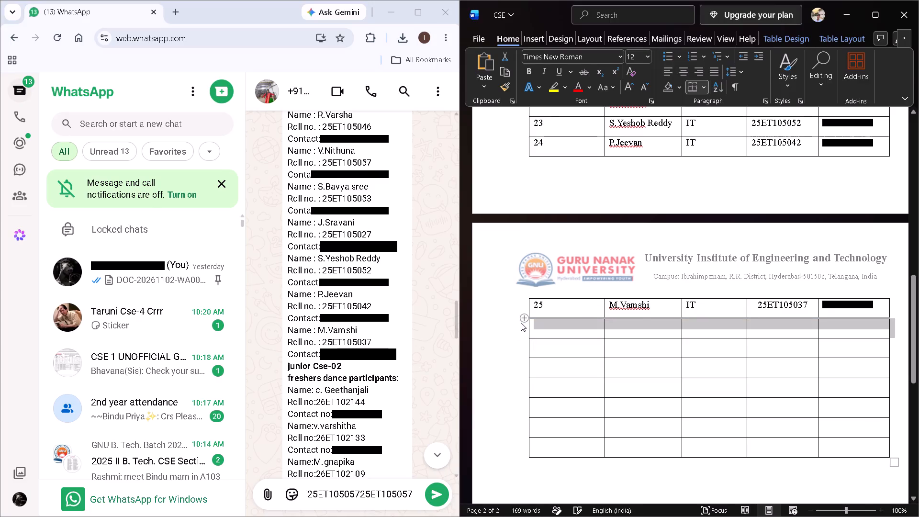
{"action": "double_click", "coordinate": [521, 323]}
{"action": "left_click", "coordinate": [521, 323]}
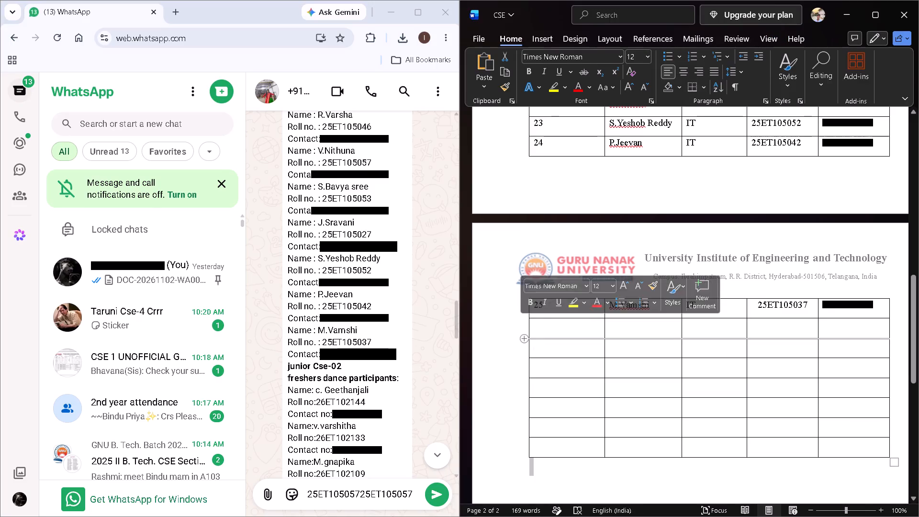
Delete the two bottom empty rows of the participants table on page 2.
{"action": "double_click", "coordinate": [527, 455]}
{"action": "key", "text": "BackSpace"}
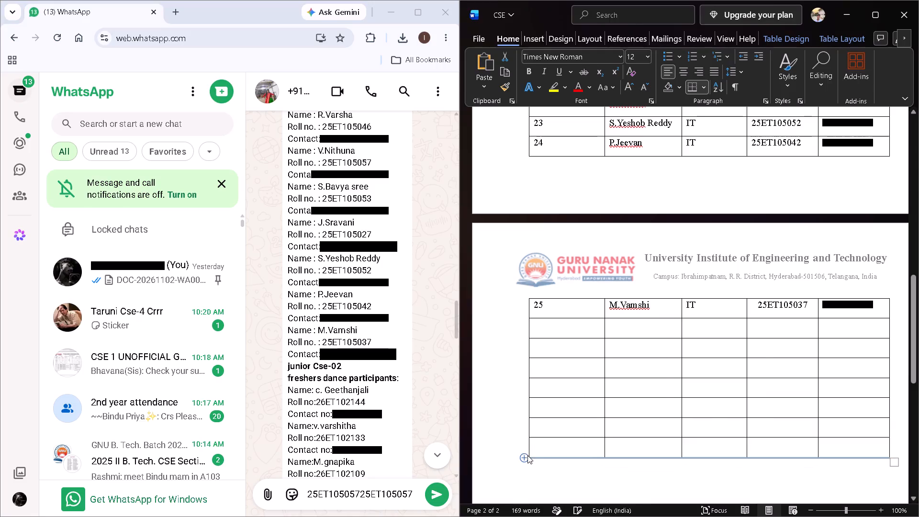
{"action": "key", "text": "BackSpace"}
{"action": "double_click", "coordinate": [527, 455]}
{"action": "key", "text": "BackSpace"}
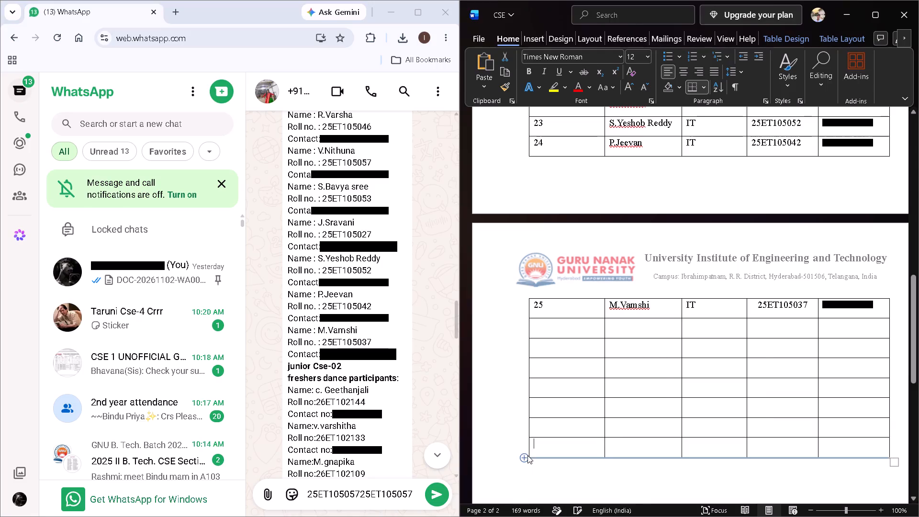
{"action": "left_click", "coordinate": [527, 445]}
{"action": "key", "text": "BackSpace"}
{"action": "left_click", "coordinate": [525, 422]}
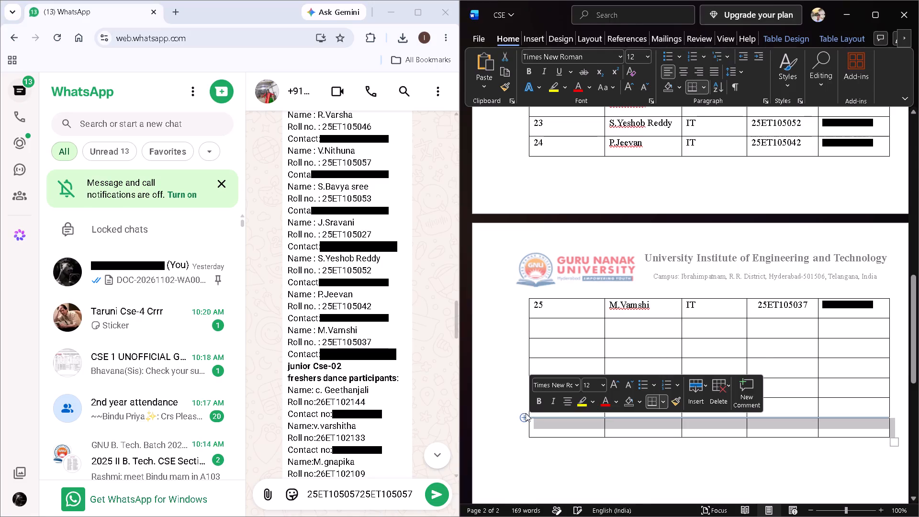
{"action": "key", "text": "BackSpace"}
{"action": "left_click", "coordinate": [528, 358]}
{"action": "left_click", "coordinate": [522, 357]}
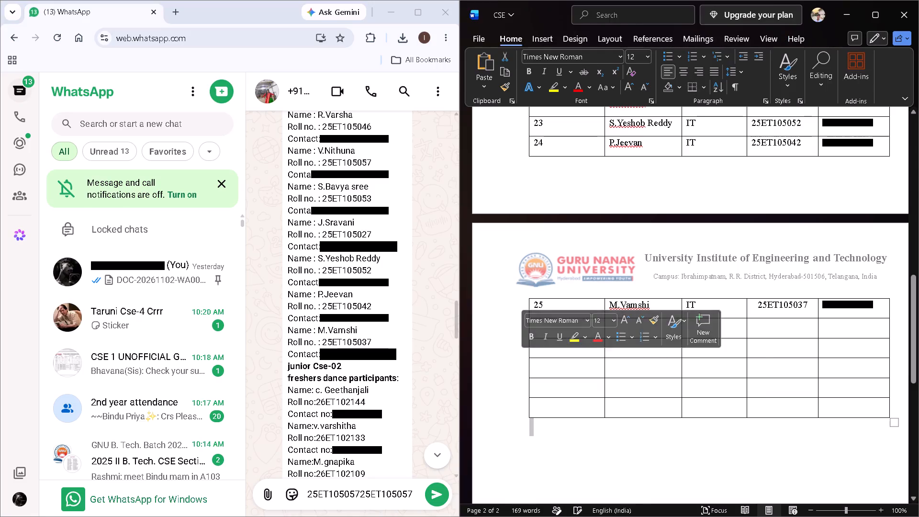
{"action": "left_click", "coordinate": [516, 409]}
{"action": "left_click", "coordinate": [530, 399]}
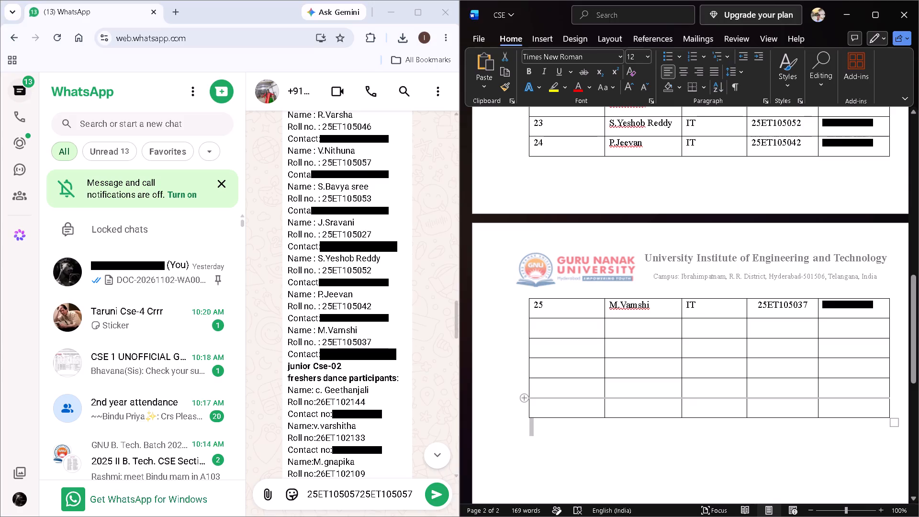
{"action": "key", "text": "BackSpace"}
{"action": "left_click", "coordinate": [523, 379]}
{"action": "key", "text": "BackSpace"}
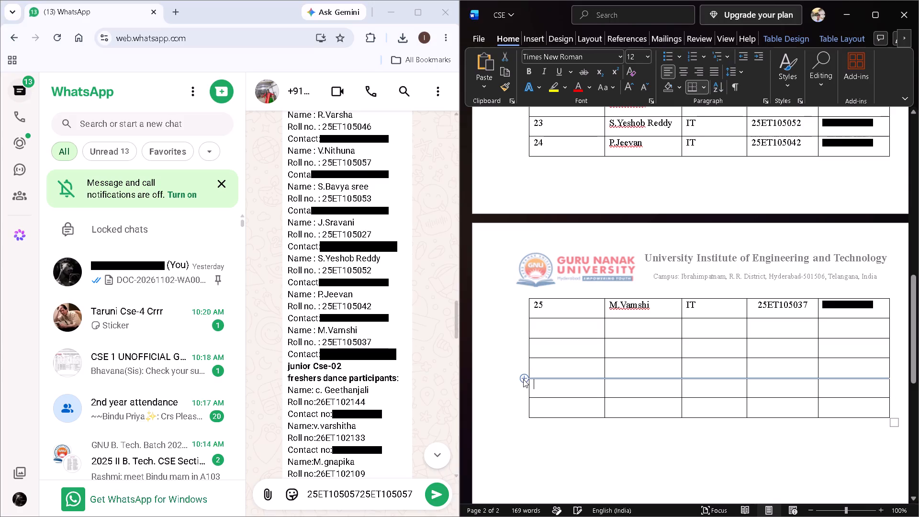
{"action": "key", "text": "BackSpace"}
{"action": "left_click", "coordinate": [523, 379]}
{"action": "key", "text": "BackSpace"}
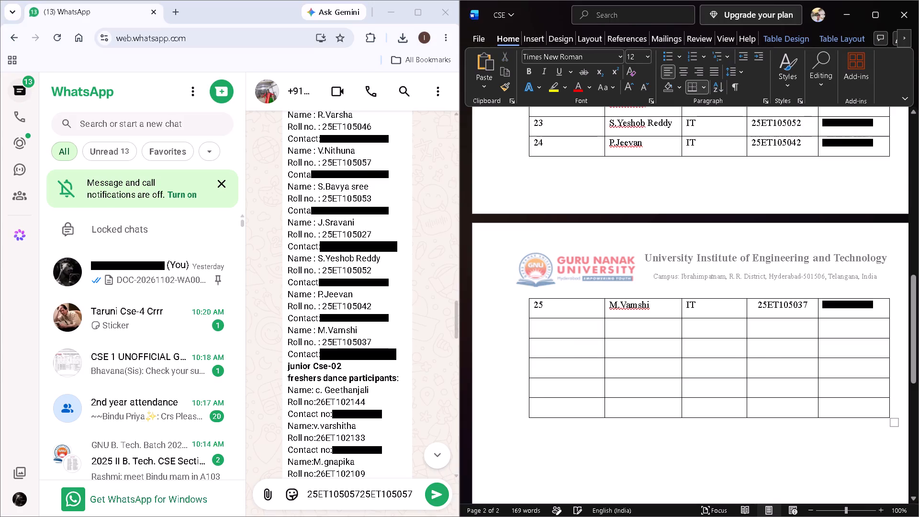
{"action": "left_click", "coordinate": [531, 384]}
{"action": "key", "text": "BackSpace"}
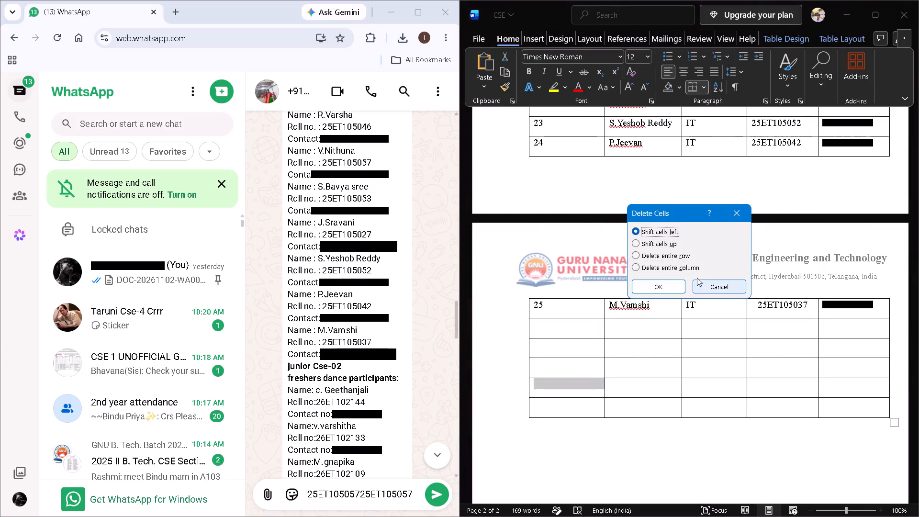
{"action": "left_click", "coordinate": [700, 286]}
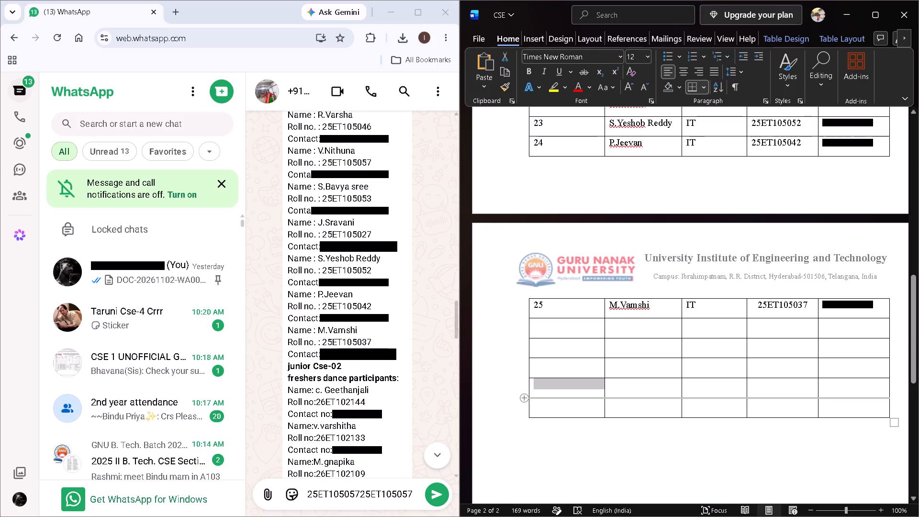
Delete all remaining empty rows below row 25 of the participants table.
{"action": "left_click", "coordinate": [526, 406]}
{"action": "key", "text": "BackSpace"}
{"action": "left_click", "coordinate": [527, 382]}
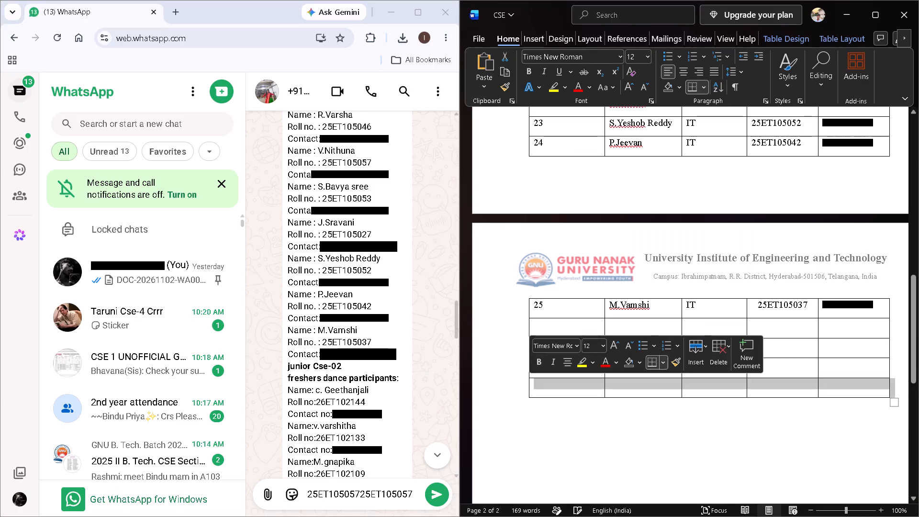
{"action": "double_click", "coordinate": [526, 388]}
{"action": "key", "text": "BackSpace"}
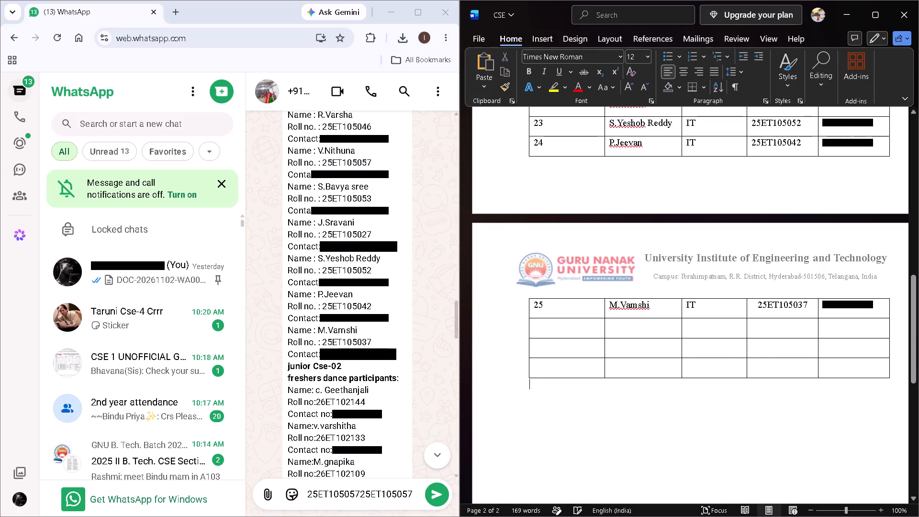
{"action": "double_click", "coordinate": [527, 365]}
{"action": "left_click", "coordinate": [525, 366]}
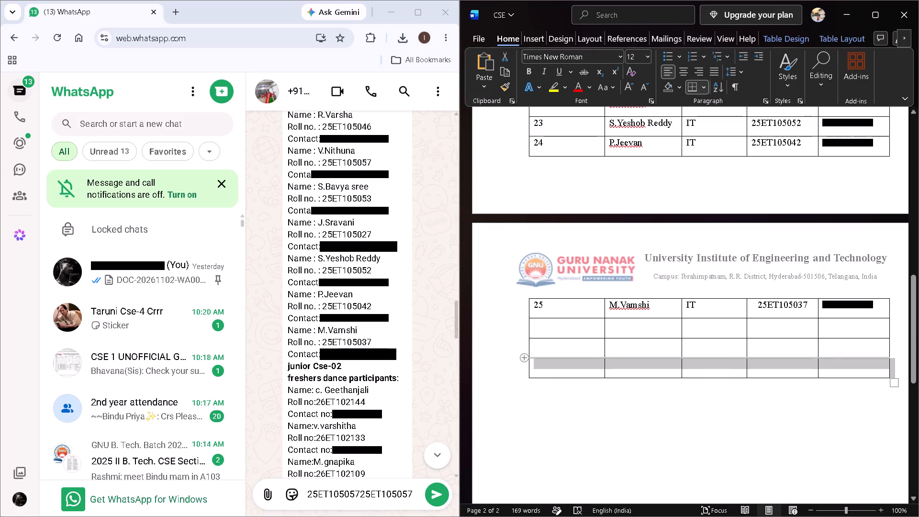
{"action": "key", "text": "BackSpace"}
{"action": "left_click", "coordinate": [527, 343]}
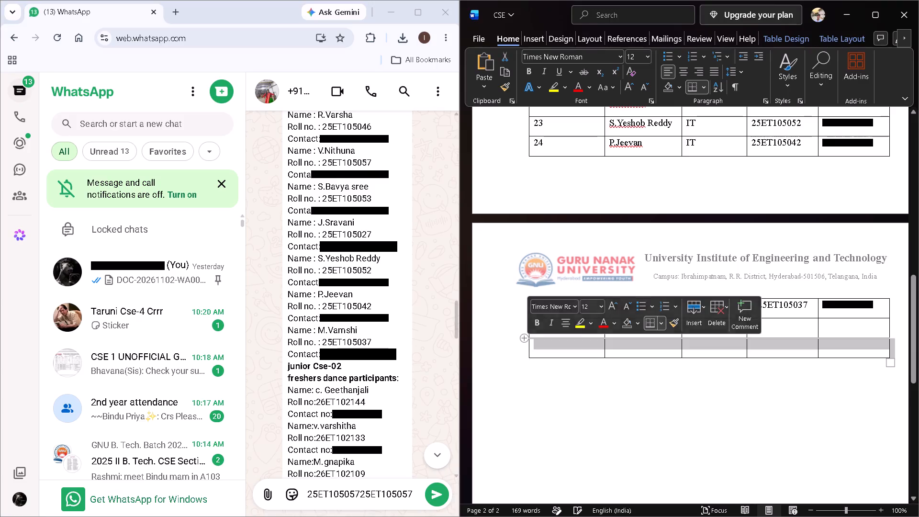
{"action": "key", "text": "BackSpace"}
{"action": "left_click", "coordinate": [524, 326]}
{"action": "left_click", "coordinate": [525, 326]}
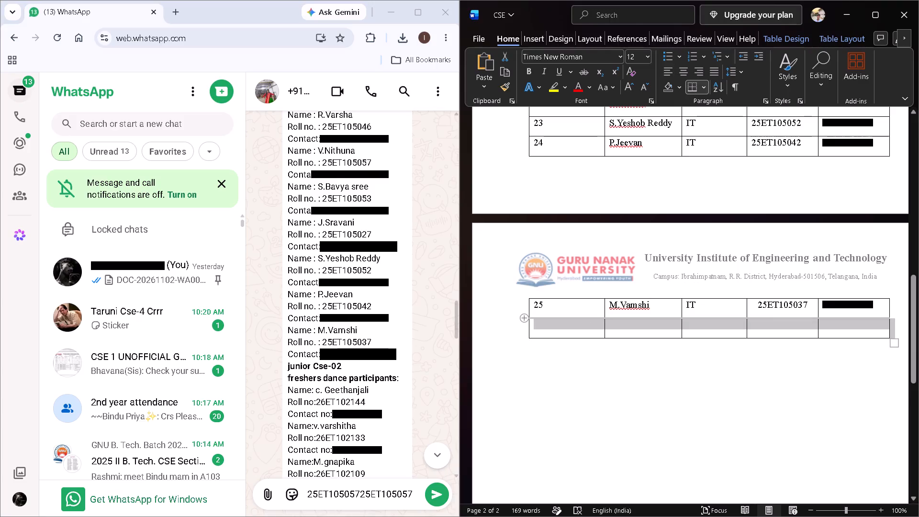
{"action": "left_click", "coordinate": [527, 325]}
{"action": "double_click", "coordinate": [525, 326]}
{"action": "key", "text": "BackSpace"}
Review the freshers dance participants table from its heading through row 25.
{"action": "scroll", "coordinate": [553, 351], "scroll_direction": "up", "scroll_amount": 6}
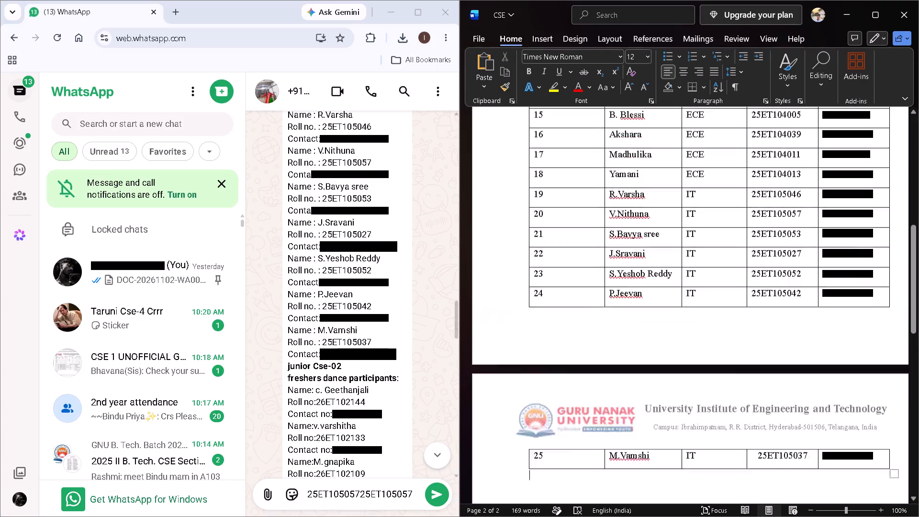
{"action": "scroll", "coordinate": [542, 343], "scroll_direction": "up", "scroll_amount": 13}
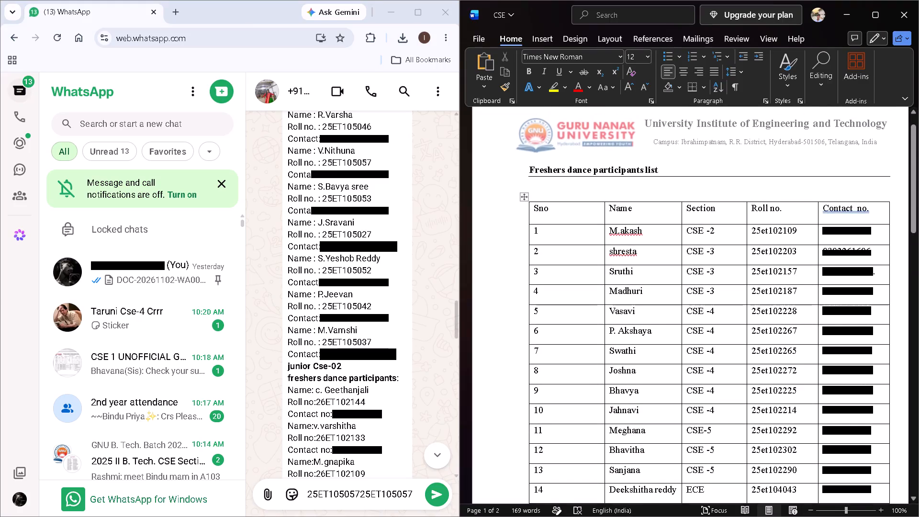
{"action": "scroll", "coordinate": [542, 343], "scroll_direction": "down", "scroll_amount": 10}
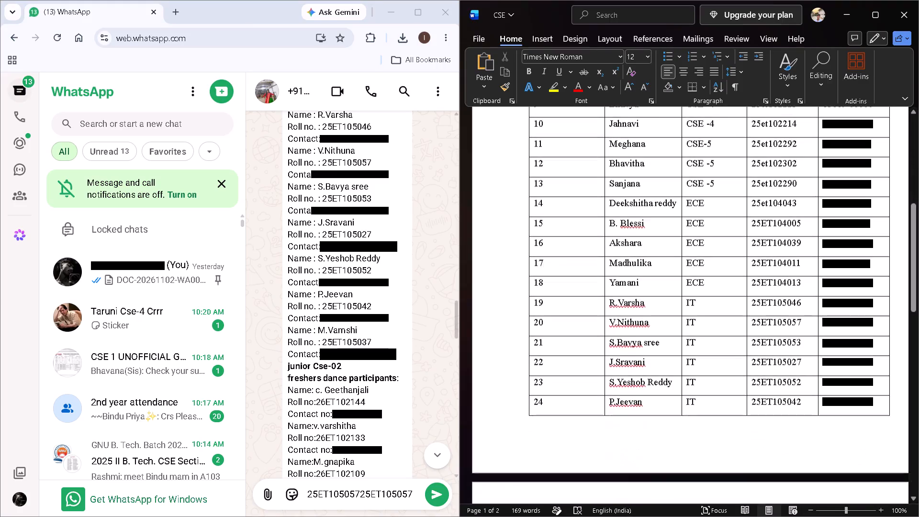
{"action": "scroll", "coordinate": [542, 343], "scroll_direction": "down", "scroll_amount": 5}
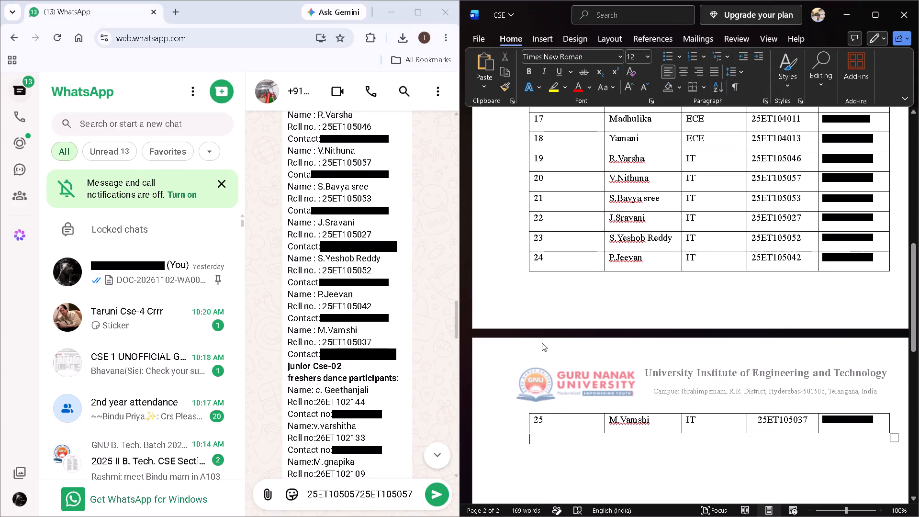
{"action": "scroll", "coordinate": [542, 343], "scroll_direction": "up", "scroll_amount": 3}
{"action": "scroll", "coordinate": [542, 343], "scroll_direction": "down", "scroll_amount": 1}
{"action": "scroll", "coordinate": [542, 343], "scroll_direction": "up", "scroll_amount": 12}
{"action": "scroll", "coordinate": [542, 343], "scroll_direction": "down", "scroll_amount": 1}
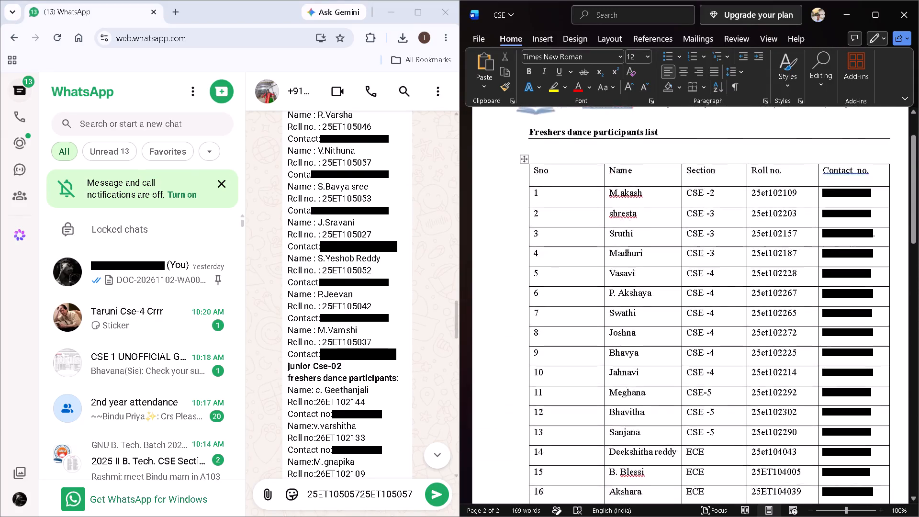
{"action": "scroll", "coordinate": [542, 343], "scroll_direction": "down", "scroll_amount": 8}
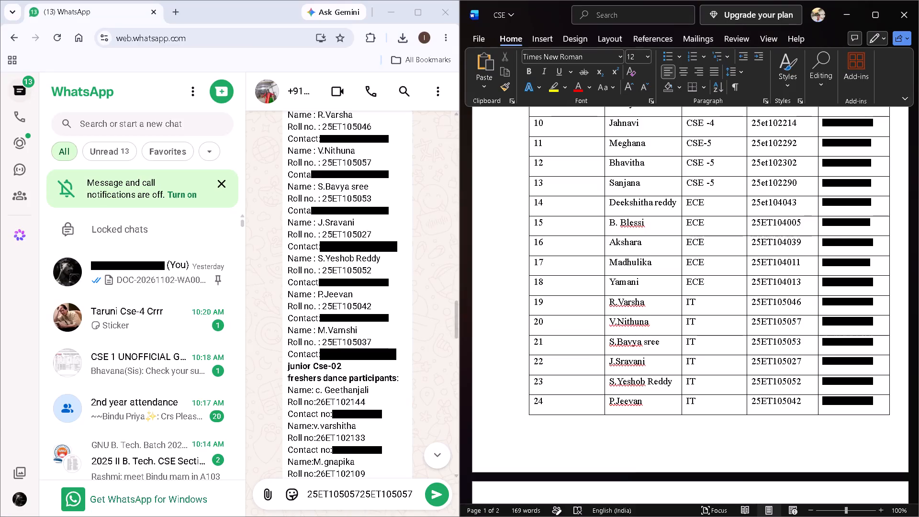
{"action": "scroll", "coordinate": [542, 343], "scroll_direction": "down", "scroll_amount": 17}
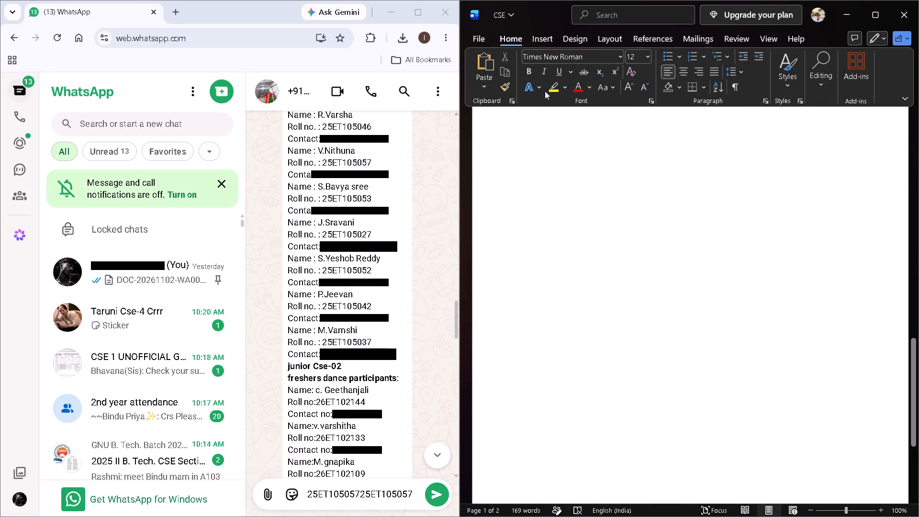
Insert a table with five columns and four rows below row 25 on page 2.
{"action": "left_click", "coordinate": [539, 35]}
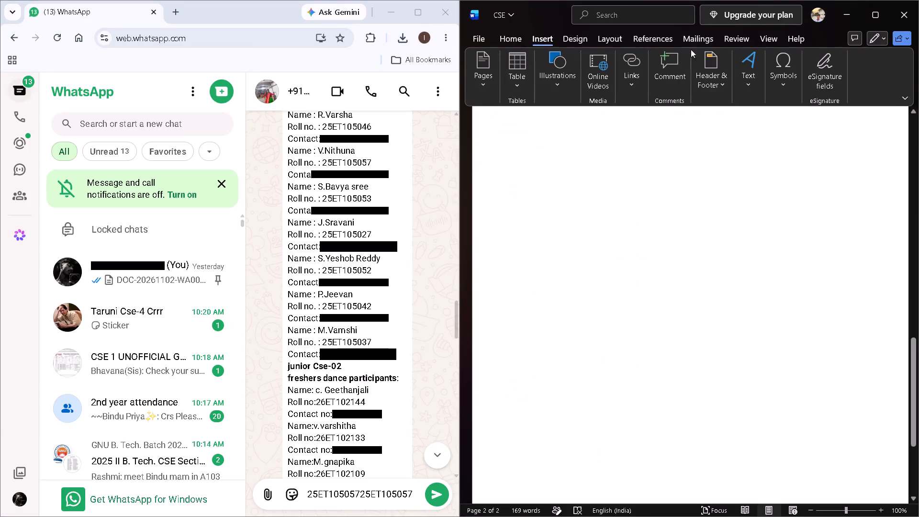
{"action": "left_click", "coordinate": [526, 87]}
{"action": "left_click_drag", "start_coordinate": [518, 123], "coordinate": [568, 166]}
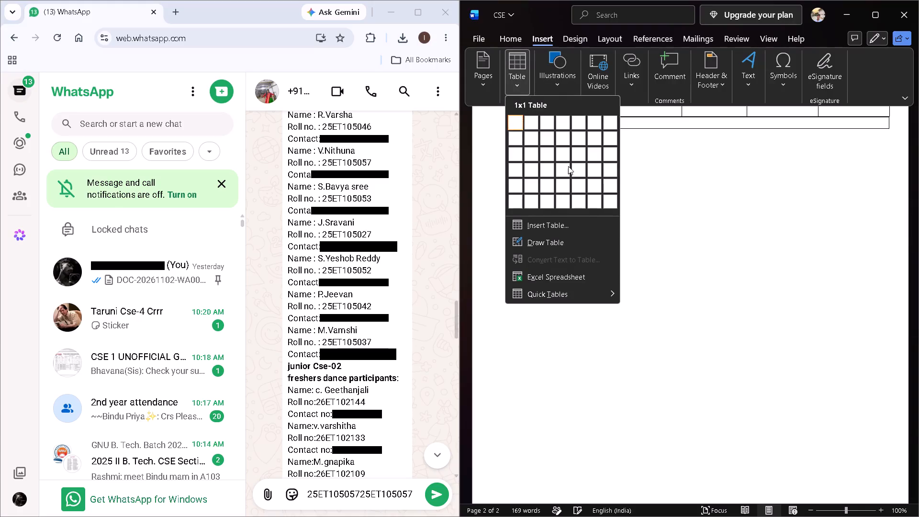
{"action": "left_click_drag", "start_coordinate": [568, 166], "coordinate": [579, 176]}
{"action": "double_click", "coordinate": [579, 176]}
Move the new blank table slightly below row 25, leaving a small gap between the two tables.
{"action": "scroll", "coordinate": [579, 176], "scroll_direction": "up", "scroll_amount": 4}
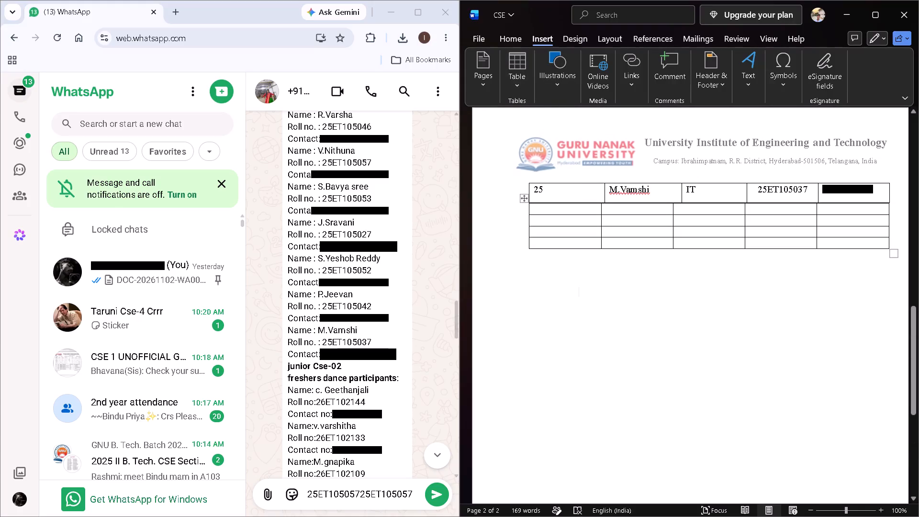
{"action": "left_click", "coordinate": [521, 202]}
{"action": "left_click_drag", "start_coordinate": [525, 195], "coordinate": [527, 248]}
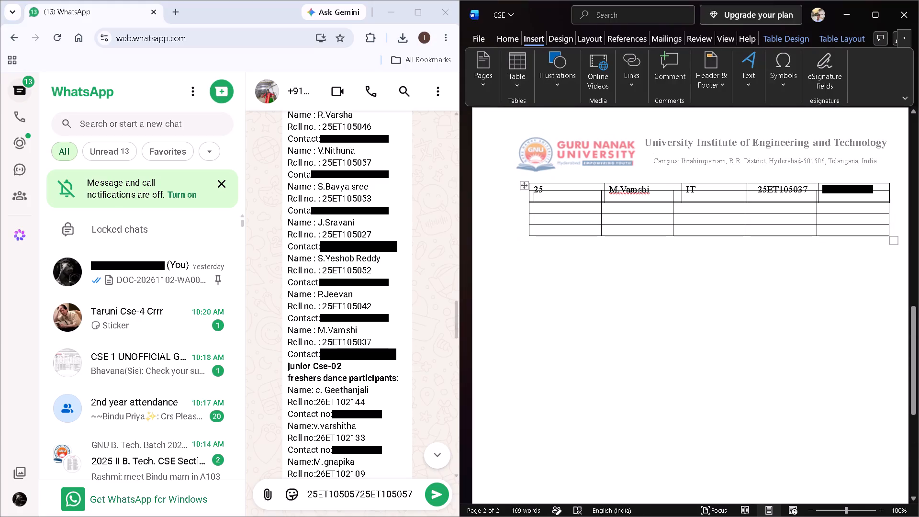
{"action": "left_click_drag", "start_coordinate": [521, 181], "coordinate": [521, 229]}
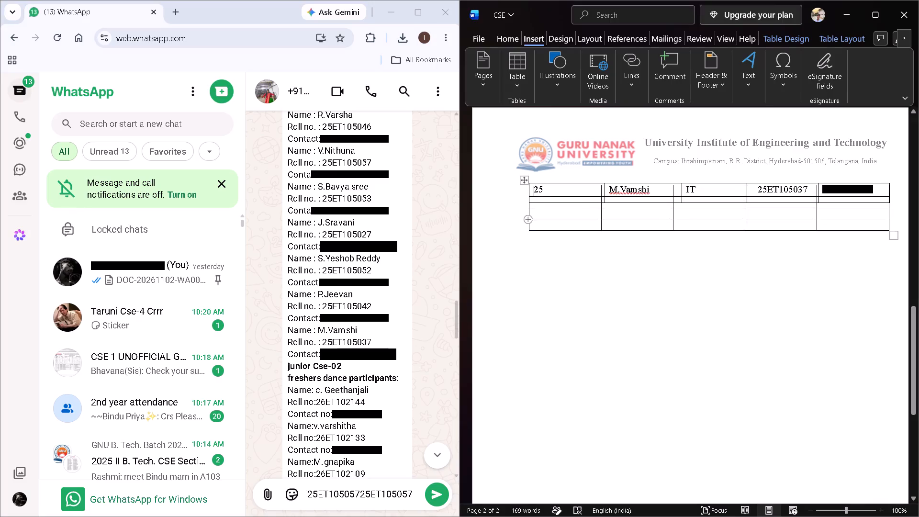
{"action": "left_click_drag", "start_coordinate": [525, 182], "coordinate": [507, 194]}
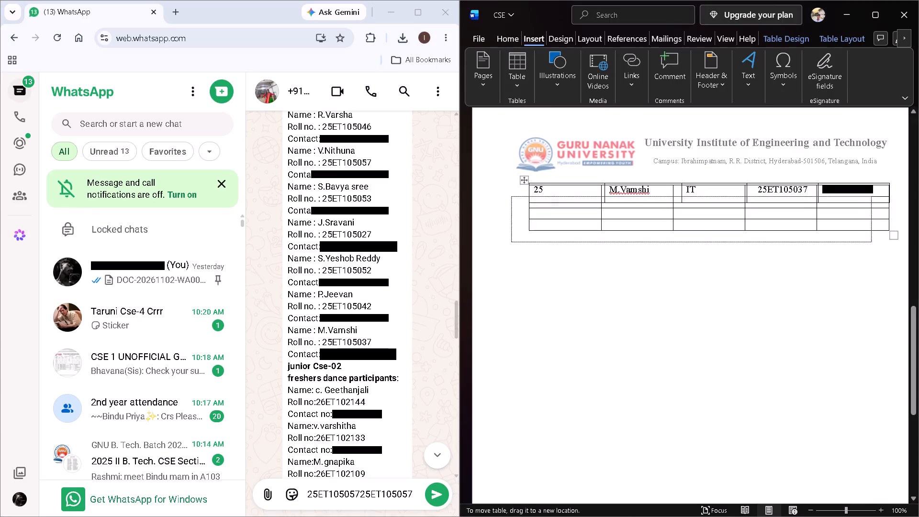
{"action": "left_click_drag", "start_coordinate": [507, 194], "coordinate": [528, 244]}
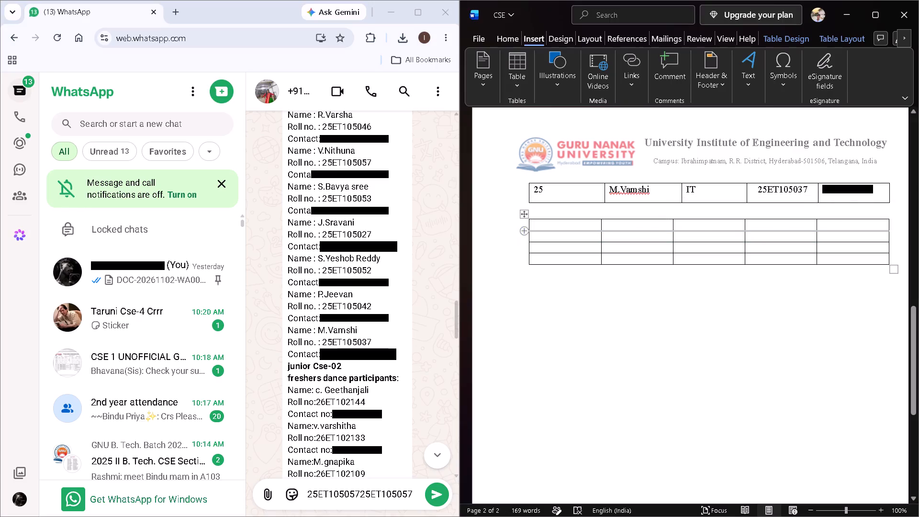
{"action": "left_click_drag", "start_coordinate": [526, 215], "coordinate": [523, 253]}
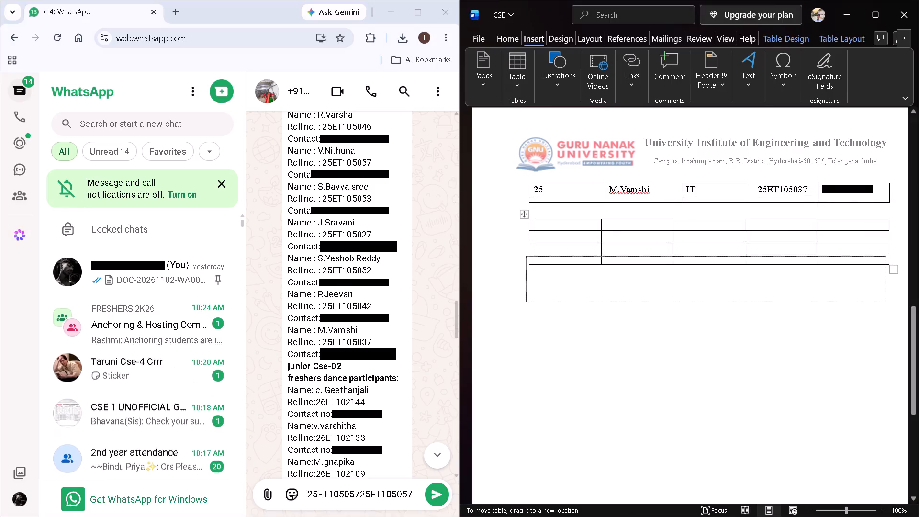
{"action": "left_click_drag", "start_coordinate": [523, 253], "coordinate": [526, 260]}
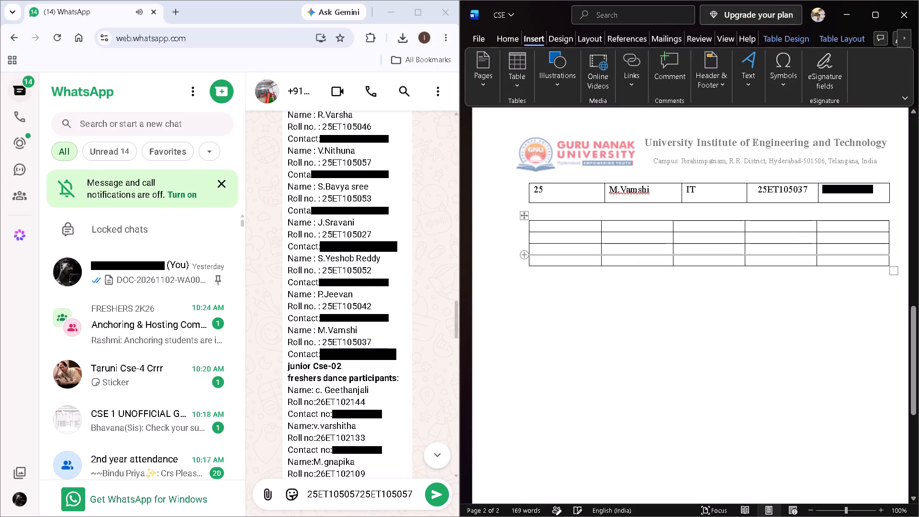
Add three blank lines between row 25 and the new empty table to widen the gap above it.
{"action": "left_click", "coordinate": [538, 214]}
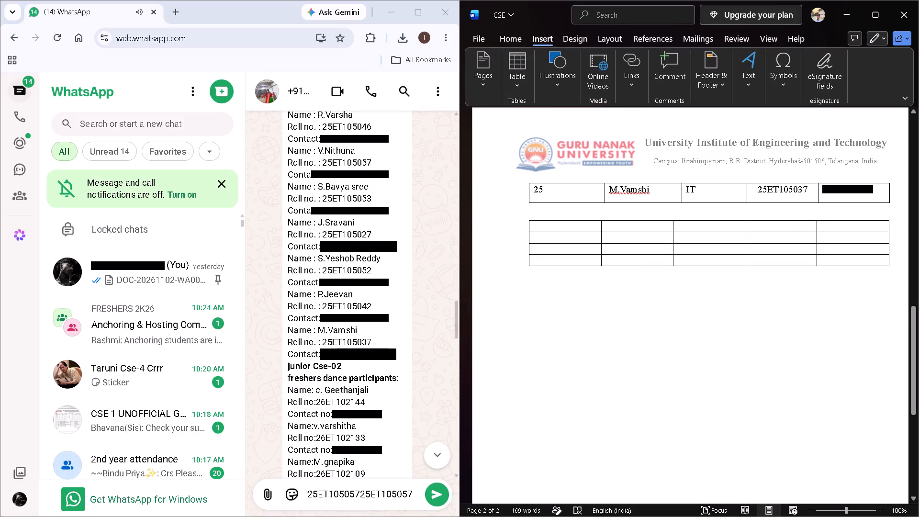
{"action": "key", "text": "Return"}
{"action": "key", "text": "Return"}
{"action": "key", "text": "Return"}
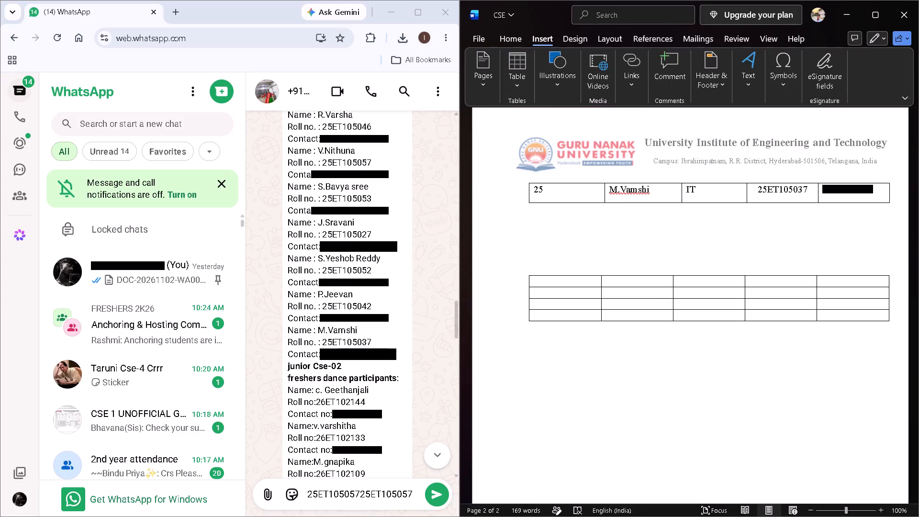
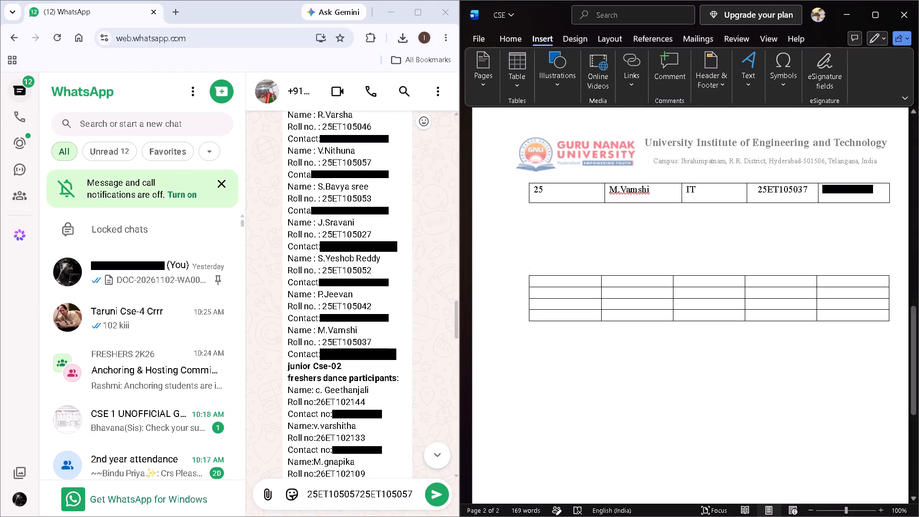
{"action": "scroll", "coordinate": [516, 299], "scroll_direction": "up", "scroll_amount": 20}
{"action": "scroll", "coordinate": [516, 299], "scroll_direction": "up", "scroll_amount": 6}
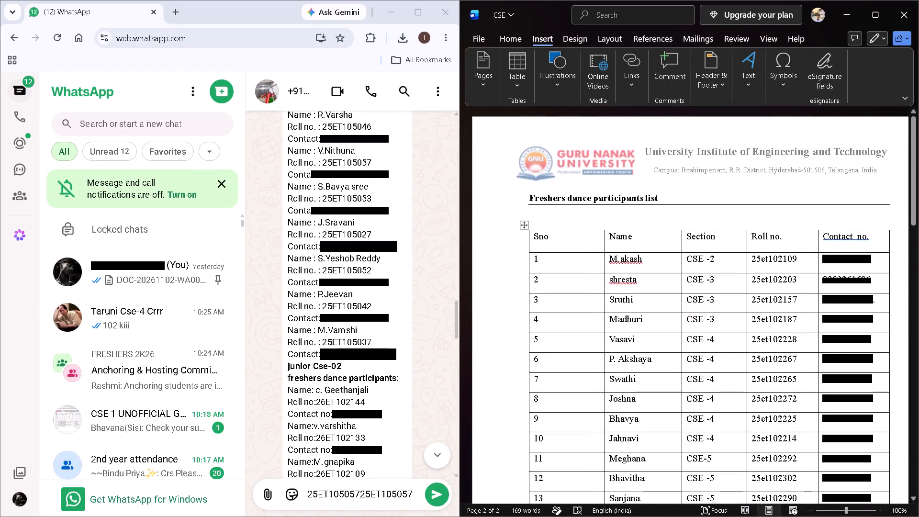
{"action": "left_click", "coordinate": [549, 219]}
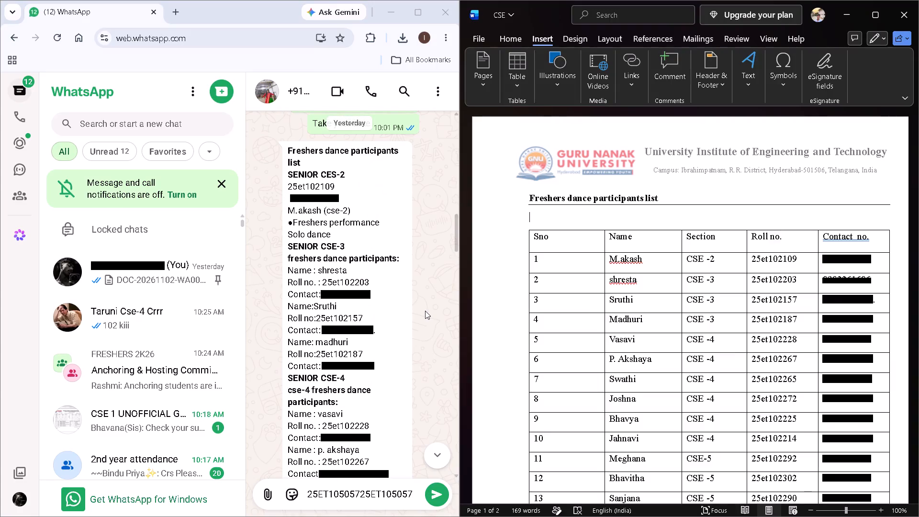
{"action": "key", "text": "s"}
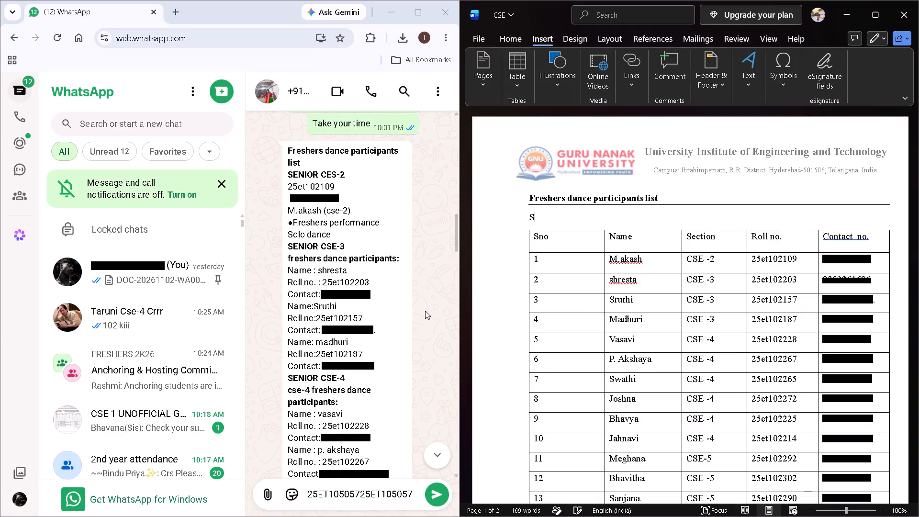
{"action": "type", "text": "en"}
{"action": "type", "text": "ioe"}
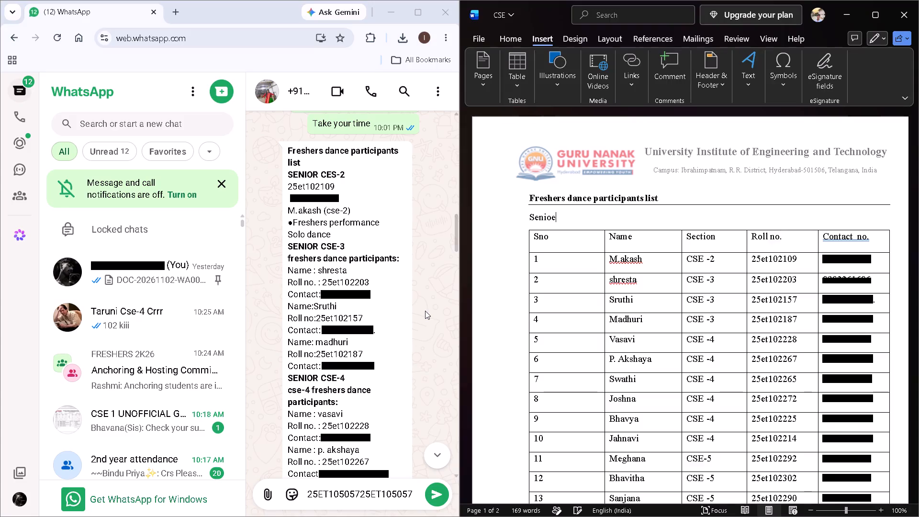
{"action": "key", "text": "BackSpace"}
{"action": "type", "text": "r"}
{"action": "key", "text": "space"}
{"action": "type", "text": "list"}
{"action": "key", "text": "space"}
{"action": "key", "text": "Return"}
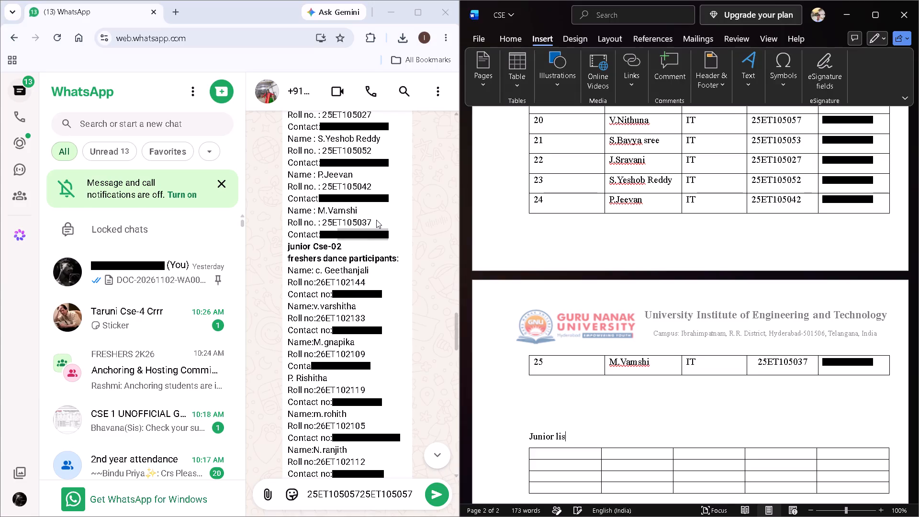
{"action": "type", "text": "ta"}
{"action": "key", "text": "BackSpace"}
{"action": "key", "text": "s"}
{"action": "scroll", "coordinate": [546, 390], "scroll_direction": "down", "scroll_amount": 2}
{"action": "left_click", "coordinate": [575, 393]}
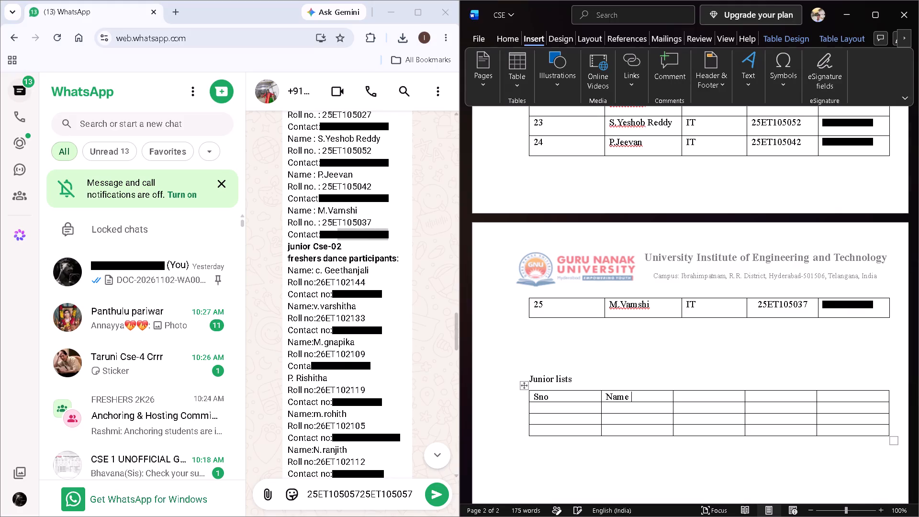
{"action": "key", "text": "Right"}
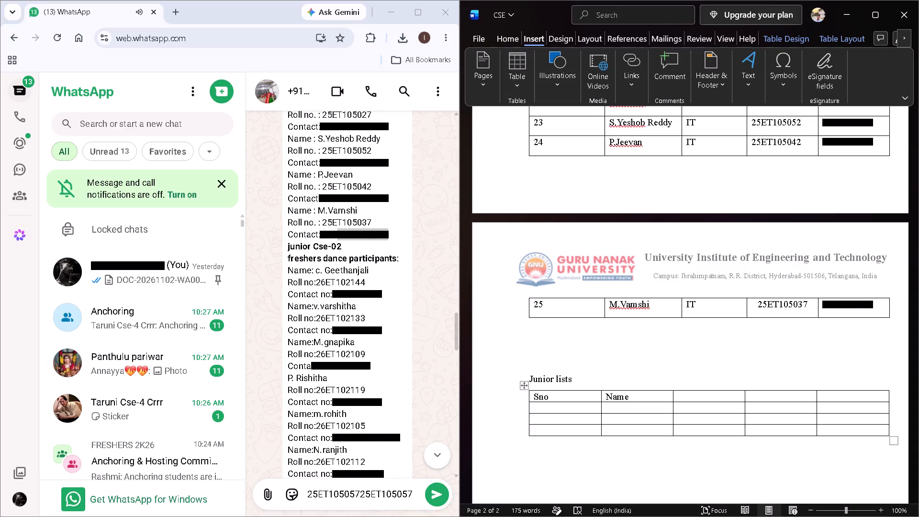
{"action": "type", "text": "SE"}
Complete the Junior lists table's header row after Name with the column headings "Section", "Roll no." and "Contact no..".
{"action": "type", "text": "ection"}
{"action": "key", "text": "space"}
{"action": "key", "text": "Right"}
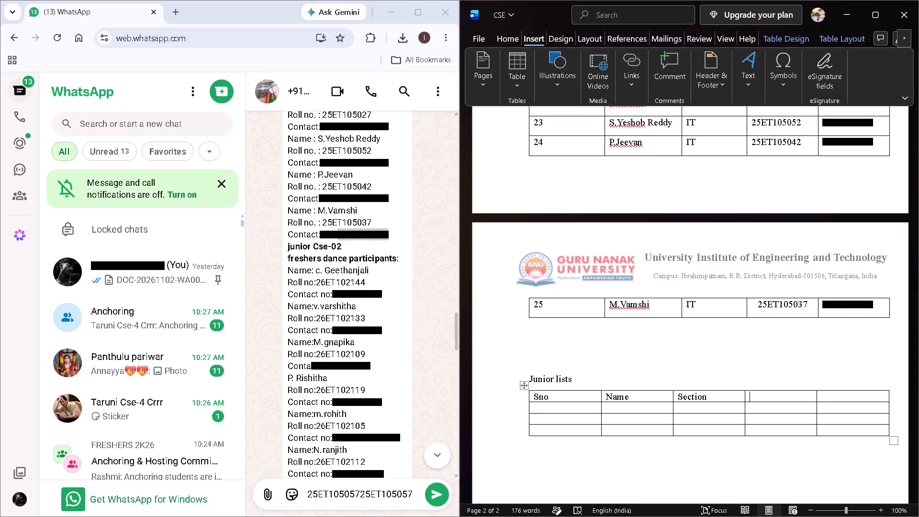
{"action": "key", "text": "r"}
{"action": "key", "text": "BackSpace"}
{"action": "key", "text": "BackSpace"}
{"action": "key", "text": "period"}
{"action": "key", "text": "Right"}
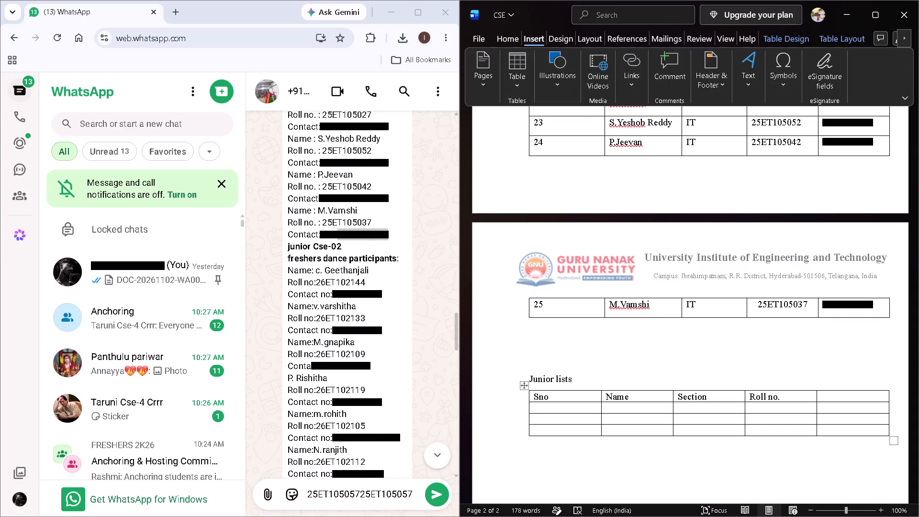
{"action": "type", "text": "co"}
{"action": "key", "text": "BackSpace"}
{"action": "key", "text": "BackSpace"}
{"action": "key", "text": "c"}
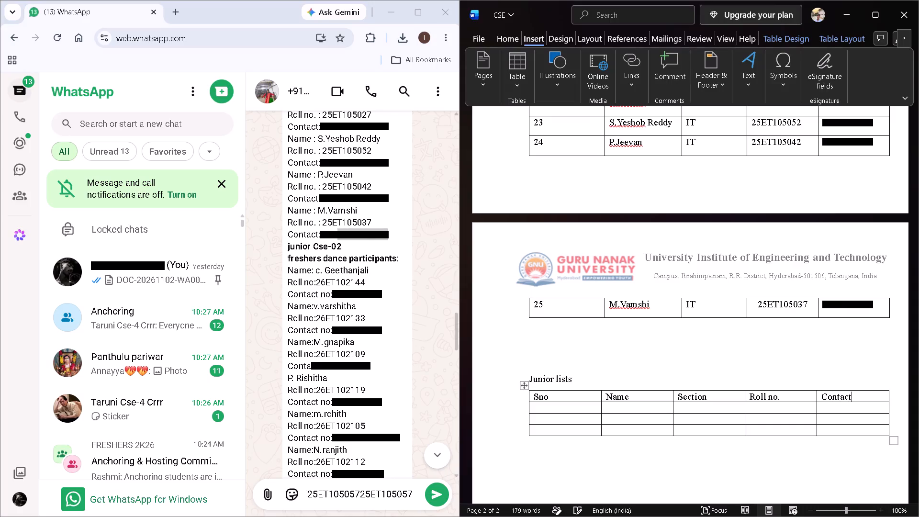
{"action": "key", "text": "space"}
{"action": "type", "text": "no"}
{"action": "type", "text": ".."}
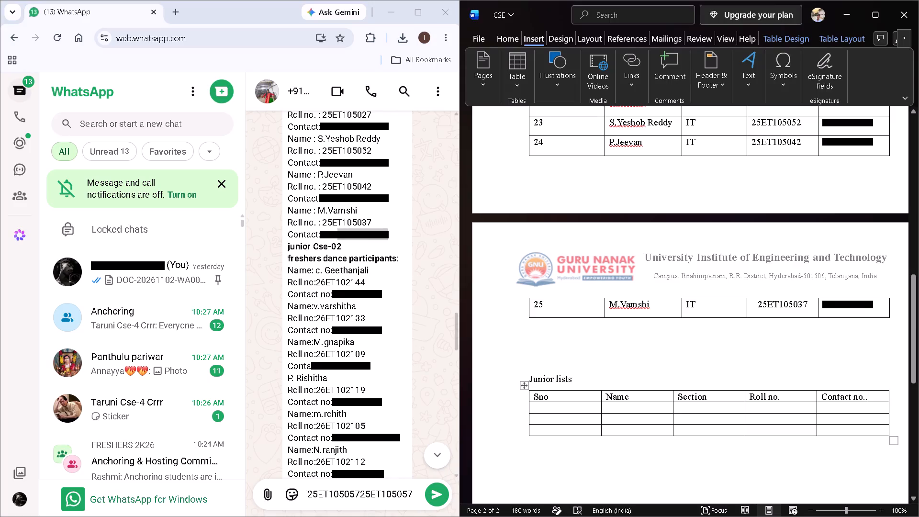
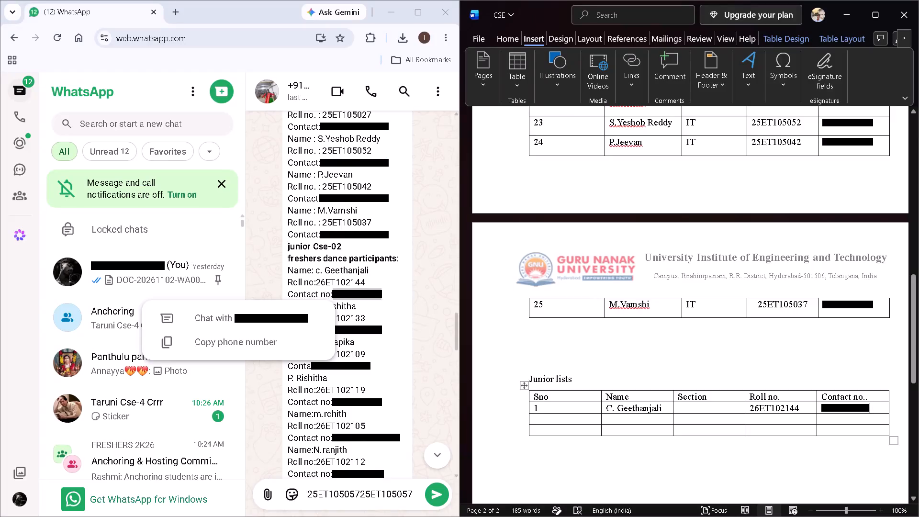
Enter "CSE -2" as the section for the first participant in the Junior lists table.
{"action": "left_click", "coordinate": [685, 407]}
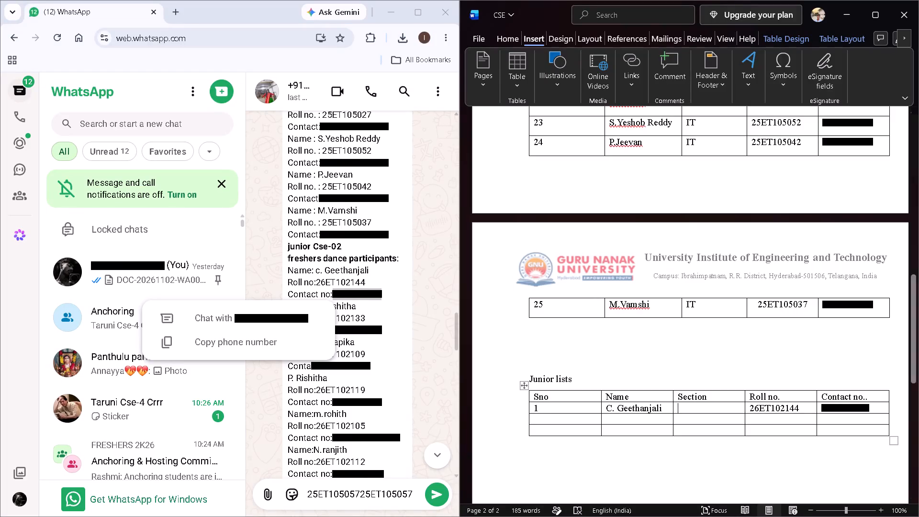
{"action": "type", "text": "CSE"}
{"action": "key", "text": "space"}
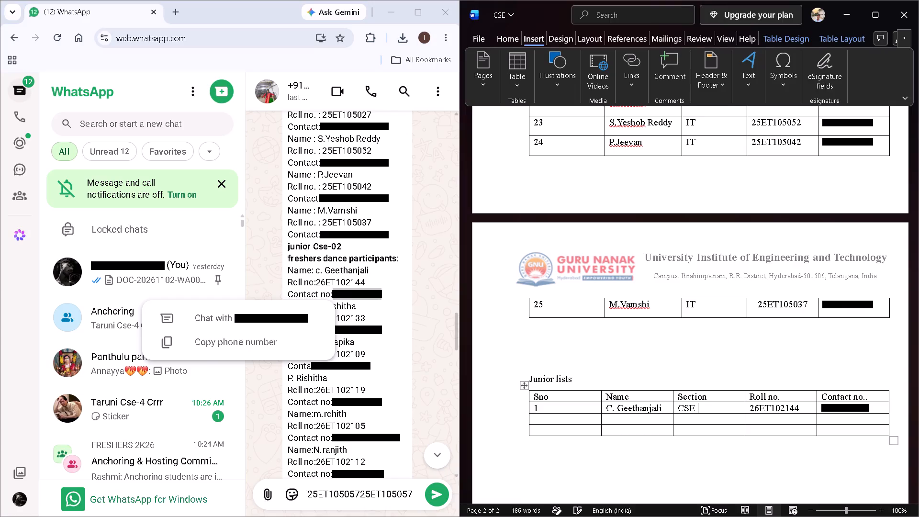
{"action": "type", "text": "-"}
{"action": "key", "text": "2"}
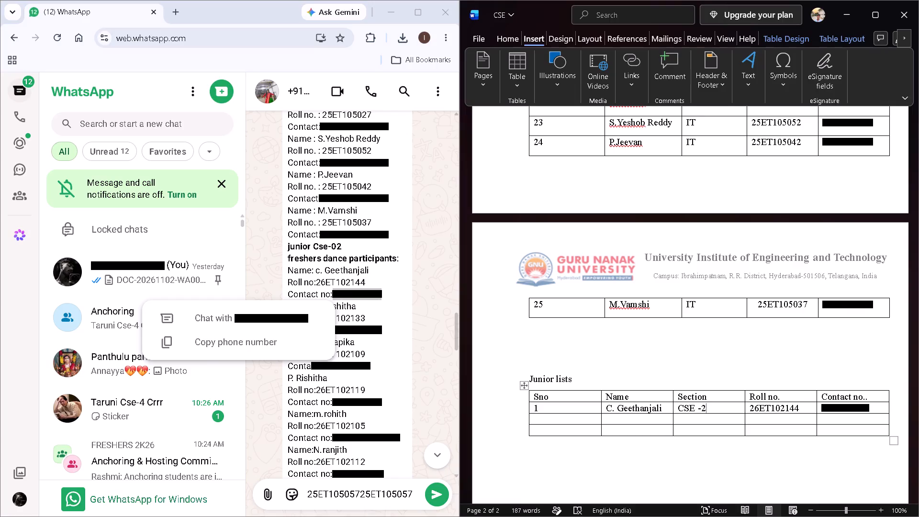
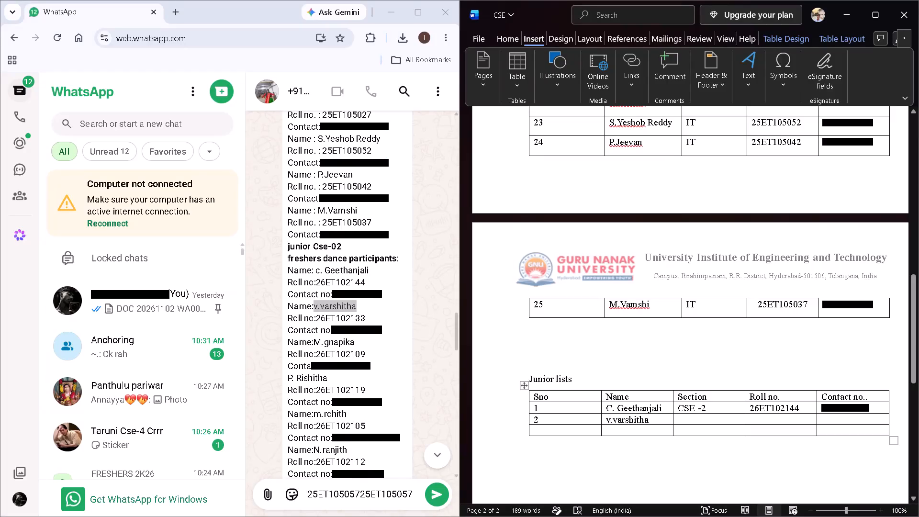
Replace the lowercase initial at the start of the row 2 name in the Junior lists table with a capital "V".
{"action": "key", "text": "BackSpace"}
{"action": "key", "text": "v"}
{"action": "key", "text": "Right"}
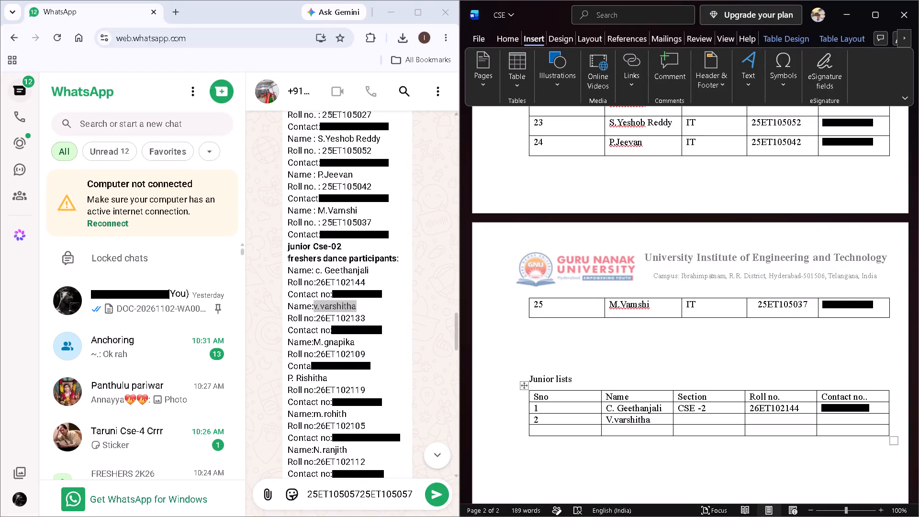
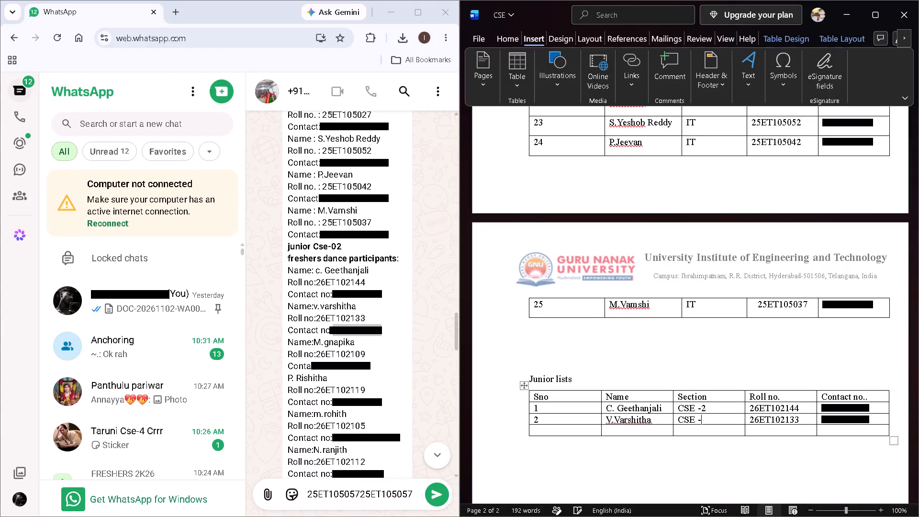
Complete the section entry in row 2 of the Junior lists table as "CSE -2".
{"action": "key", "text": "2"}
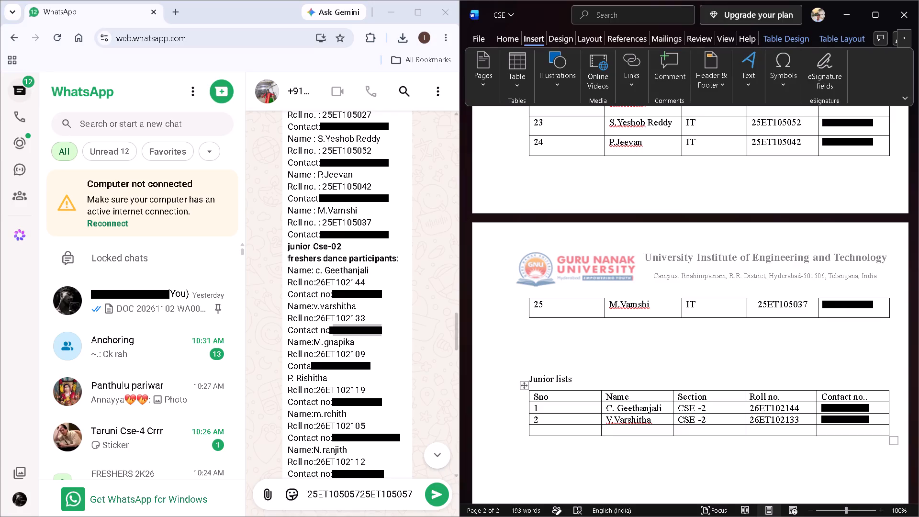
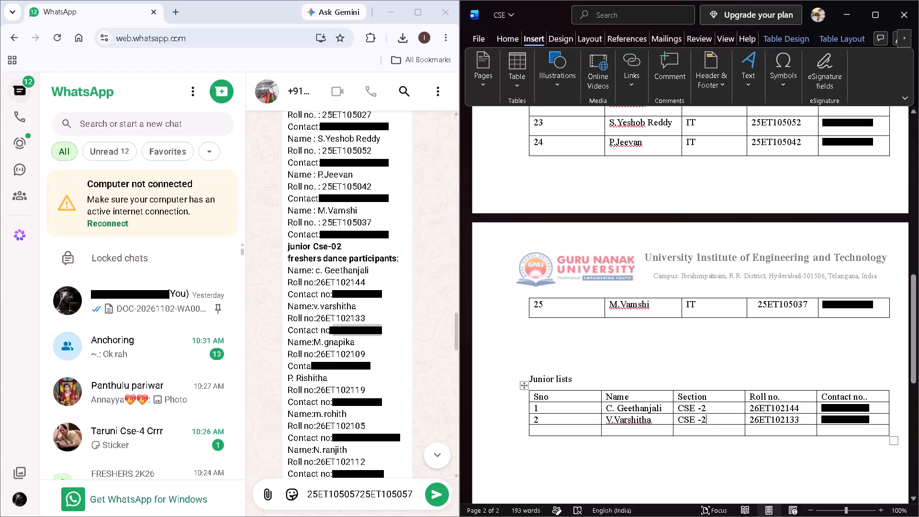
Enter 2 in the Sno cell of the blank last row of the Junior lists table.
{"action": "left_click", "coordinate": [591, 432]}
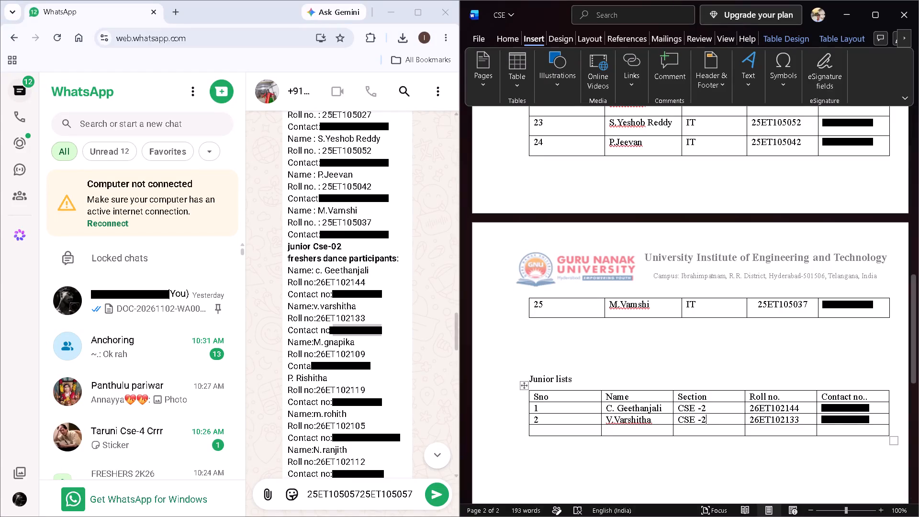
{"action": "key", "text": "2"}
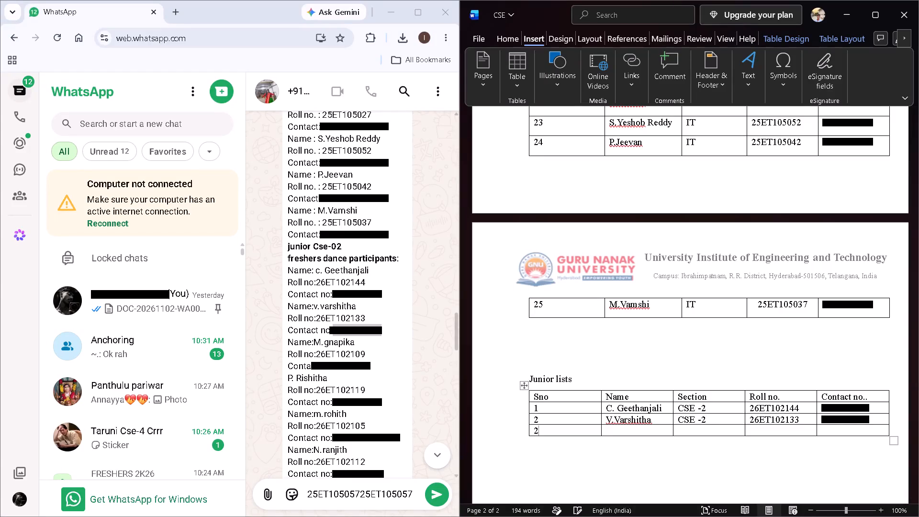
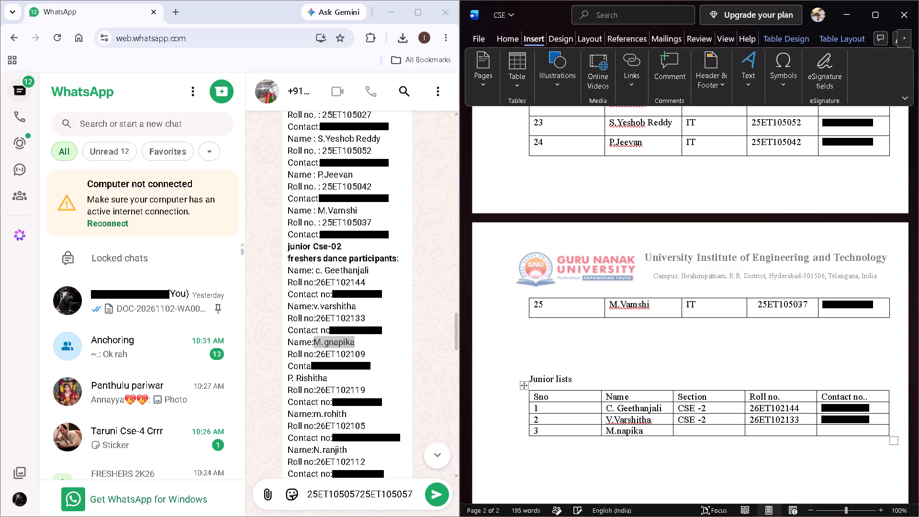
Correct the participant's name in row 3 of the Junior lists table by adding the missing capital "G" after the initial.
{"action": "key", "text": "g"}
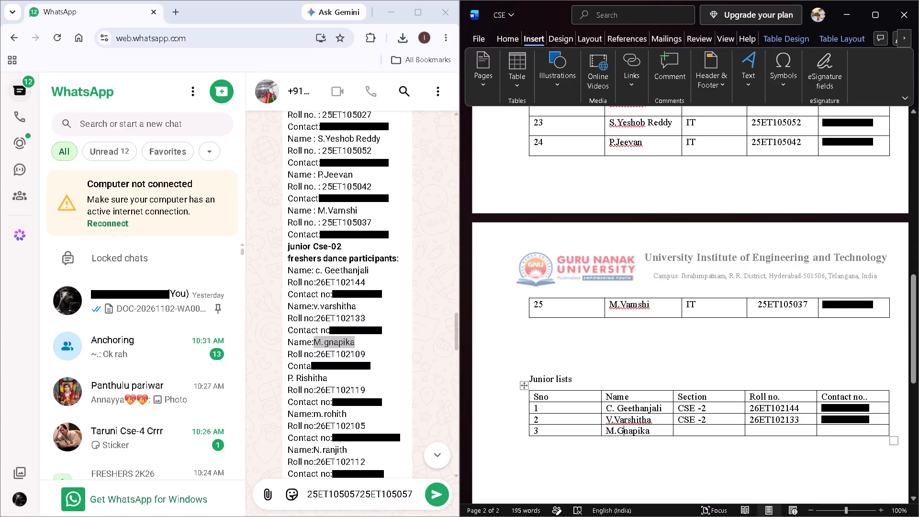
{"action": "left_click", "coordinate": [691, 429]}
Fill in the Section cell of row 3 in the Junior lists table with "CSE -2".
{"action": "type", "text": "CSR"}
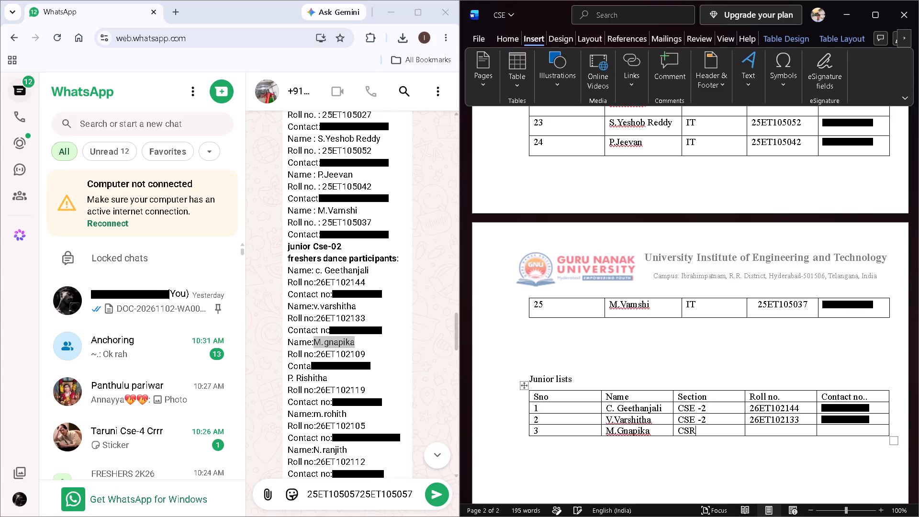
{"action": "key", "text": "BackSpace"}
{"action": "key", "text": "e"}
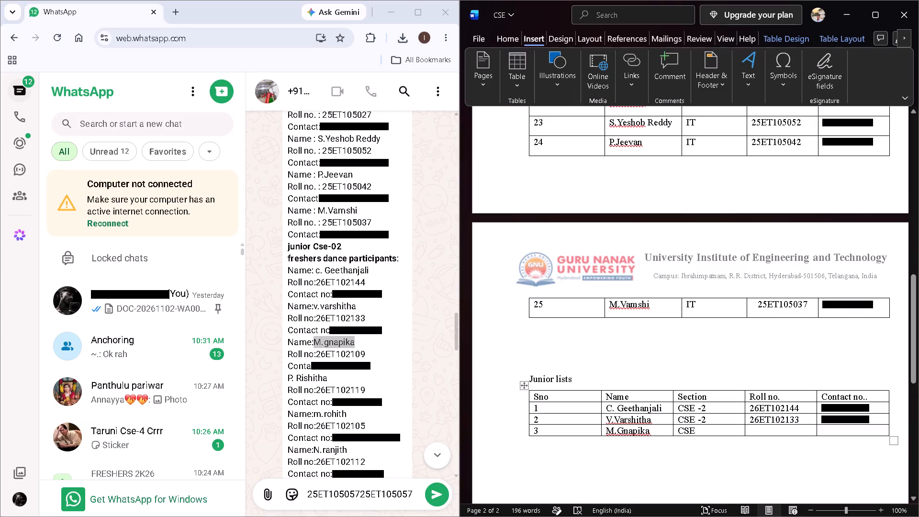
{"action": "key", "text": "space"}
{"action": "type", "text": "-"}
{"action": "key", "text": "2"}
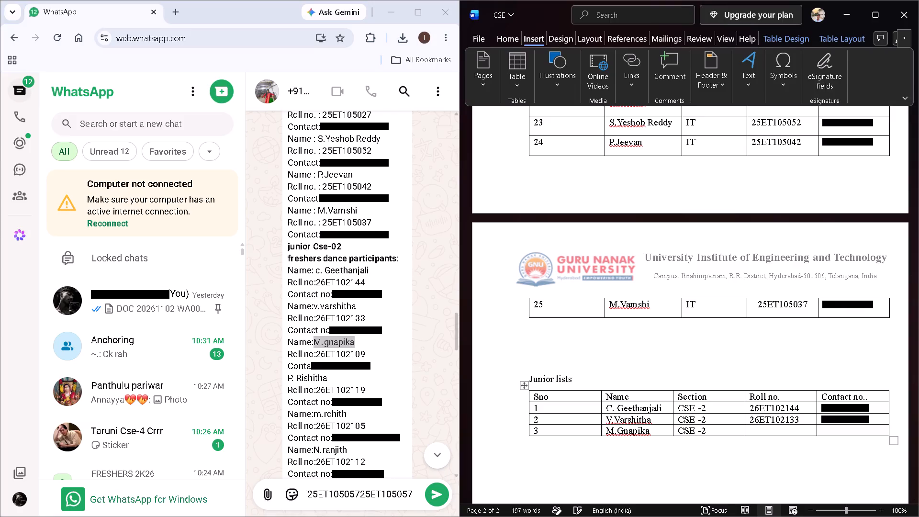
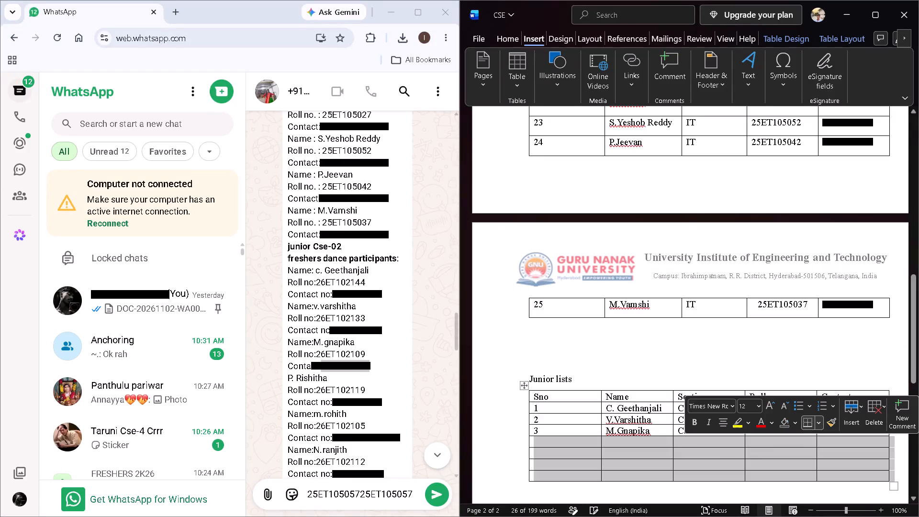
Deselect the empty rows and place the cursor in the blank Sno cell below row 3 of the Junior lists table.
{"action": "left_click", "coordinate": [701, 330]}
{"action": "left_click", "coordinate": [539, 445]}
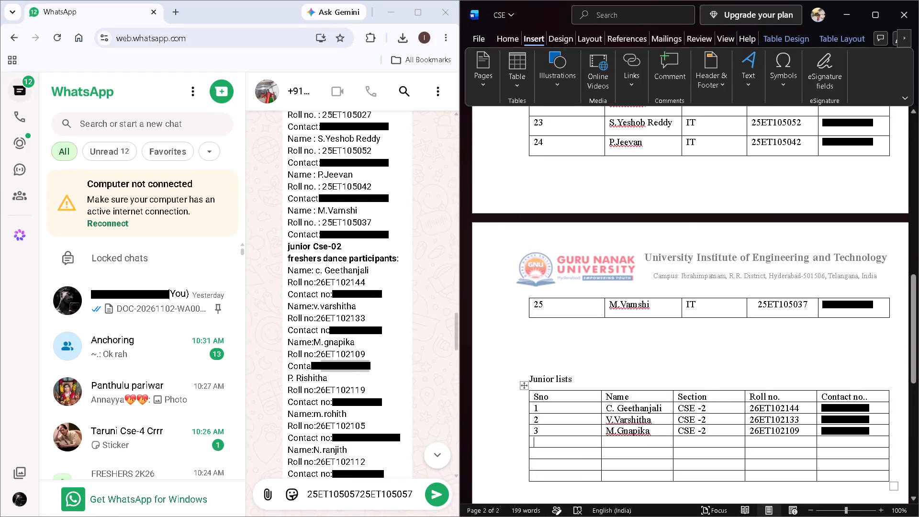
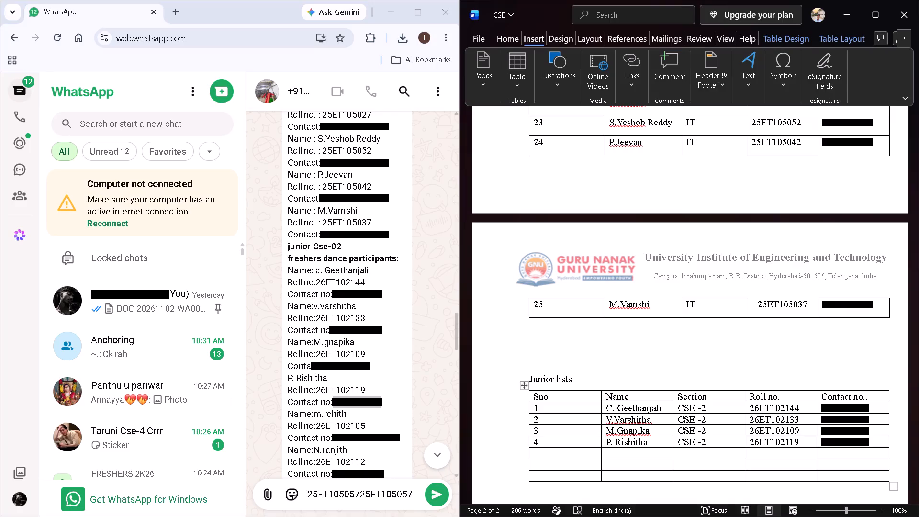
Fill row 5 of the Junior lists table with Sno "5" and the fifth junior CSE-02 participant's name from the WhatsApp message.
{"action": "left_click", "coordinate": [540, 457]}
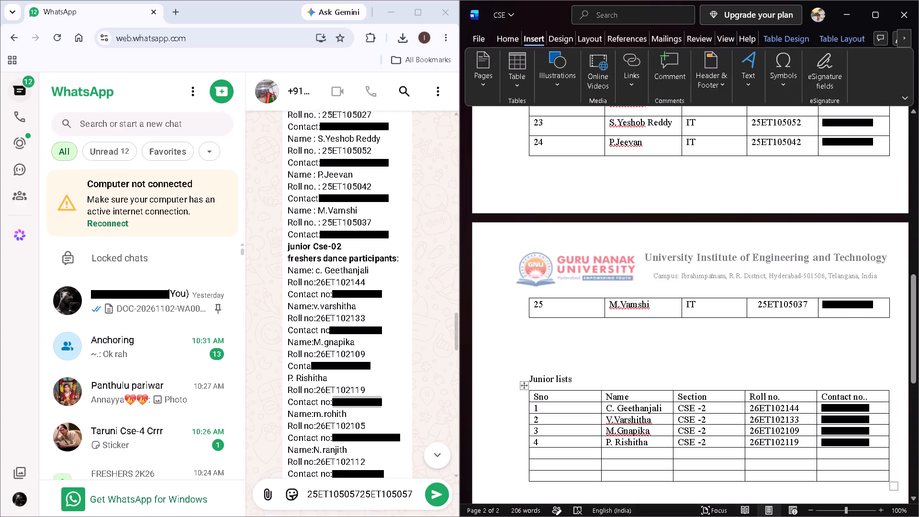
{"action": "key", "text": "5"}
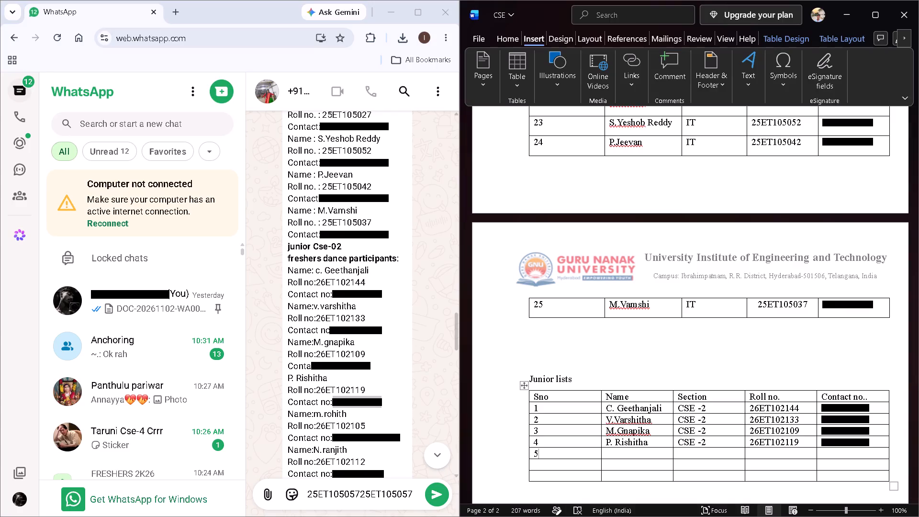
{"action": "left_click", "coordinate": [612, 457]}
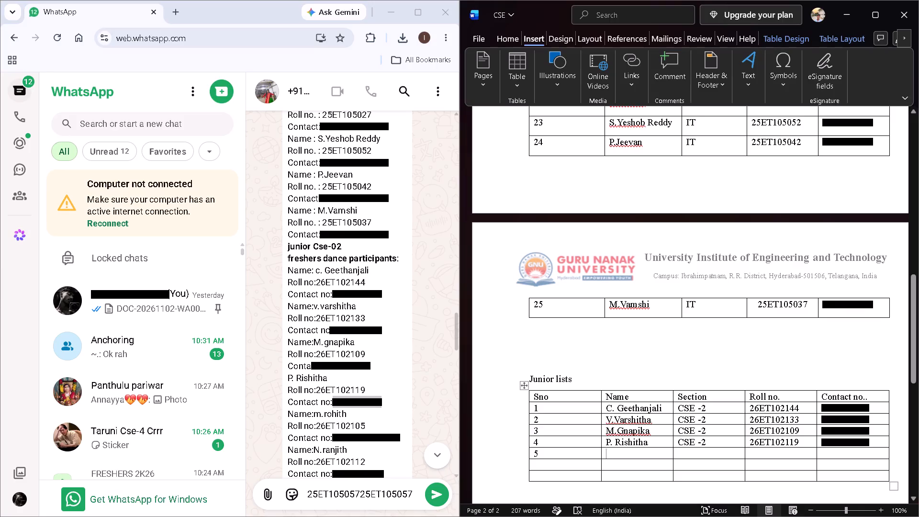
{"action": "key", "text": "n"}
{"action": "key", "text": "BackSpace"}
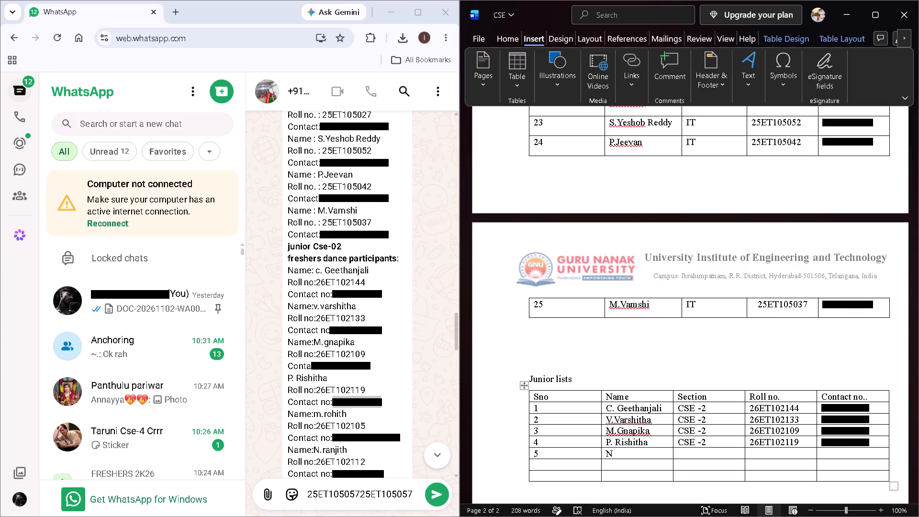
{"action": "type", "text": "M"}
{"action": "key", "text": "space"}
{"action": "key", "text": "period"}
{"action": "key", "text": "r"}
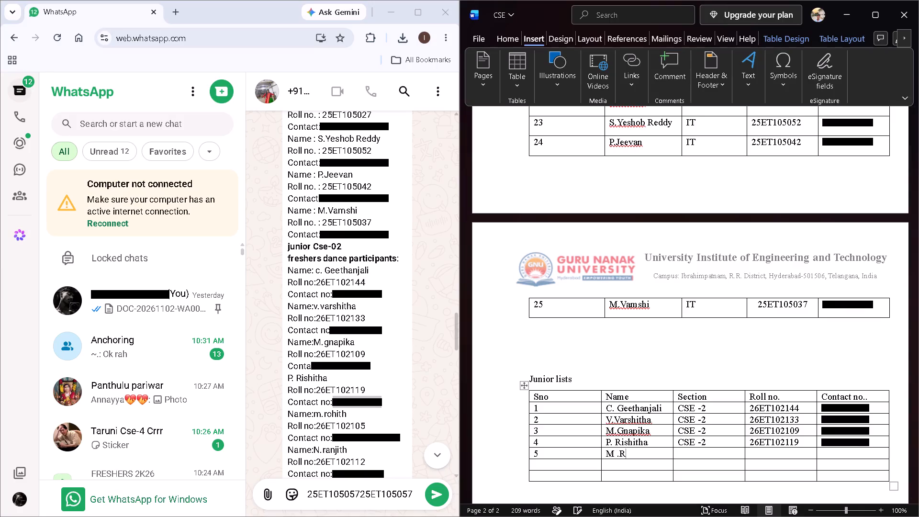
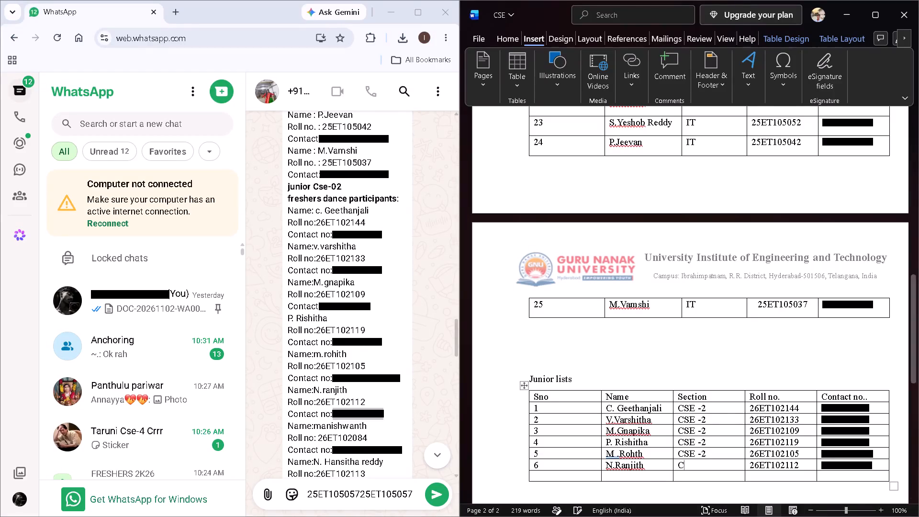
Continue the Section entry in row 6 of the Junior lists table as "CSE -", following the format of the rows above.
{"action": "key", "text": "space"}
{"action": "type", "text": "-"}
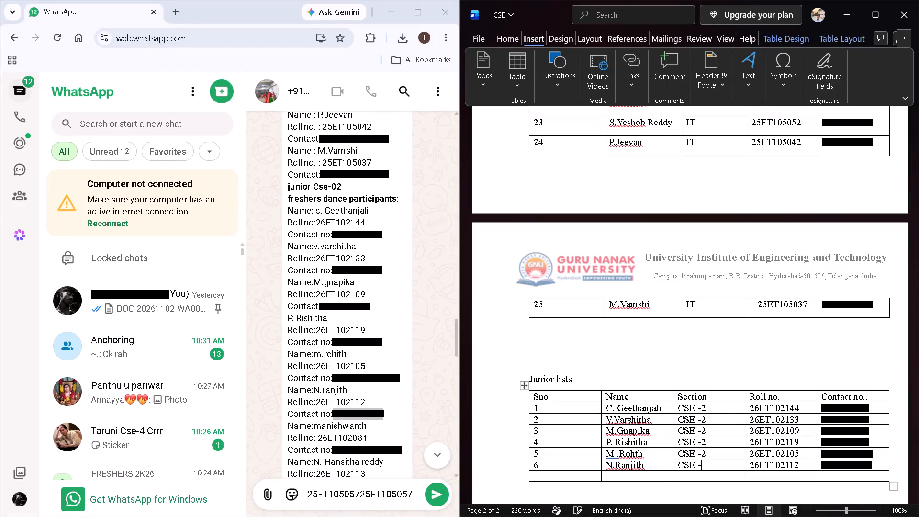
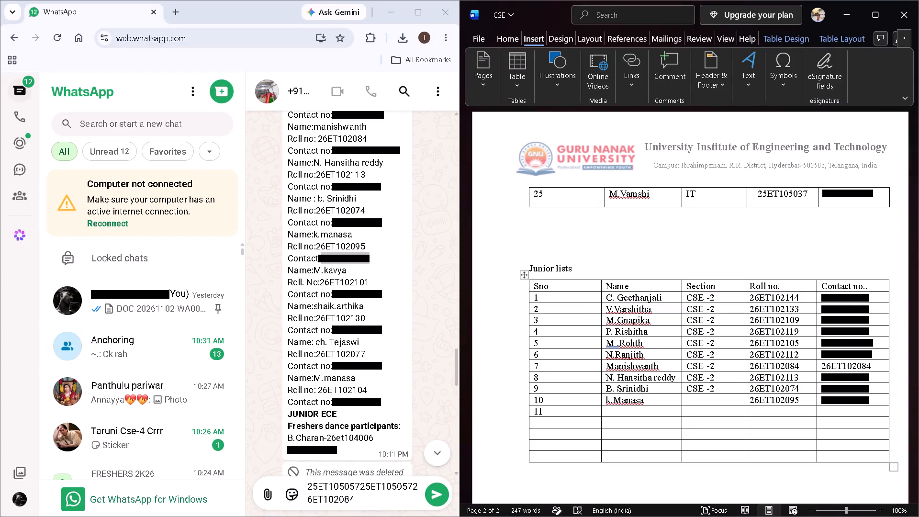
Check the junior Cse-02 heading and participant entries in the WhatsApp message against the Junior lists table.
{"action": "scroll", "coordinate": [347, 292], "scroll_direction": "up", "scroll_amount": 2}
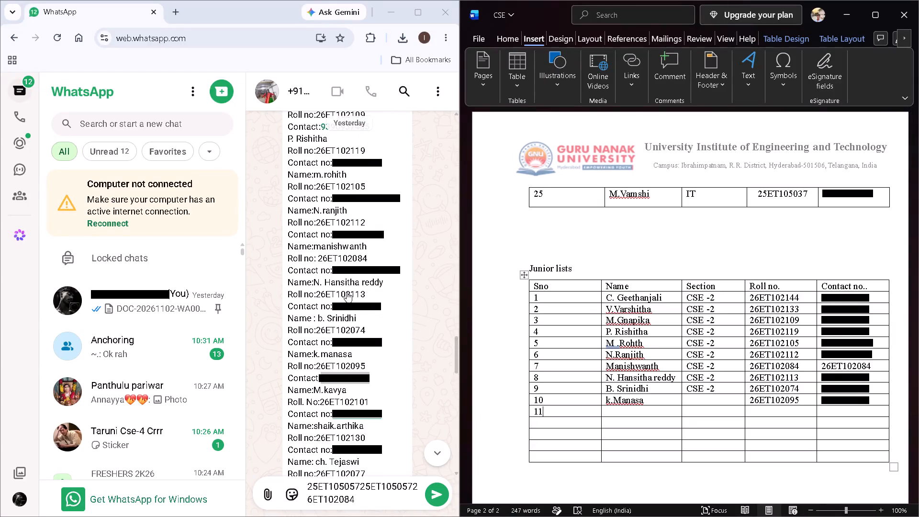
{"action": "scroll", "coordinate": [347, 292], "scroll_direction": "up", "scroll_amount": 3}
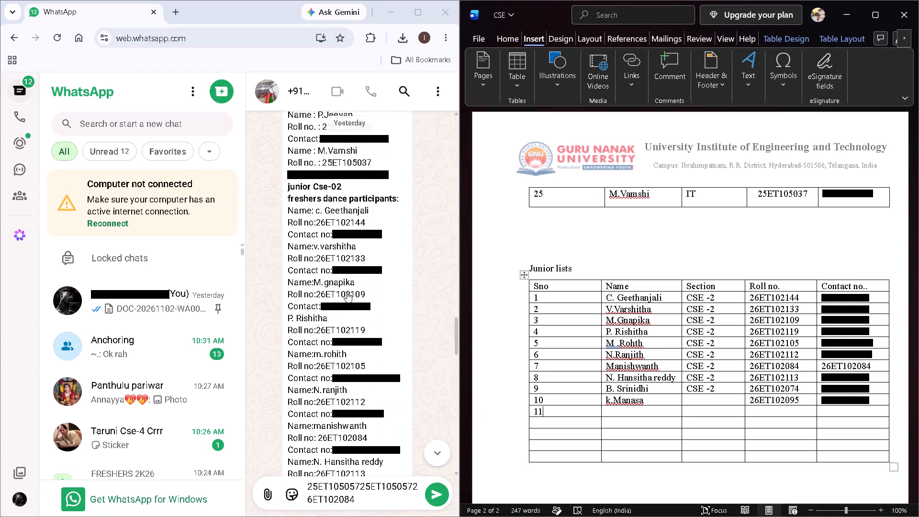
{"action": "scroll", "coordinate": [360, 295], "scroll_direction": "down", "scroll_amount": 1}
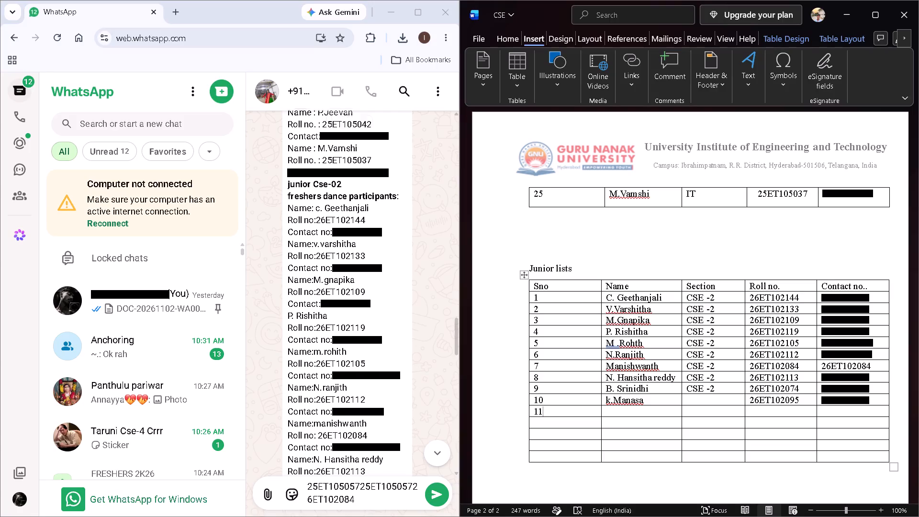
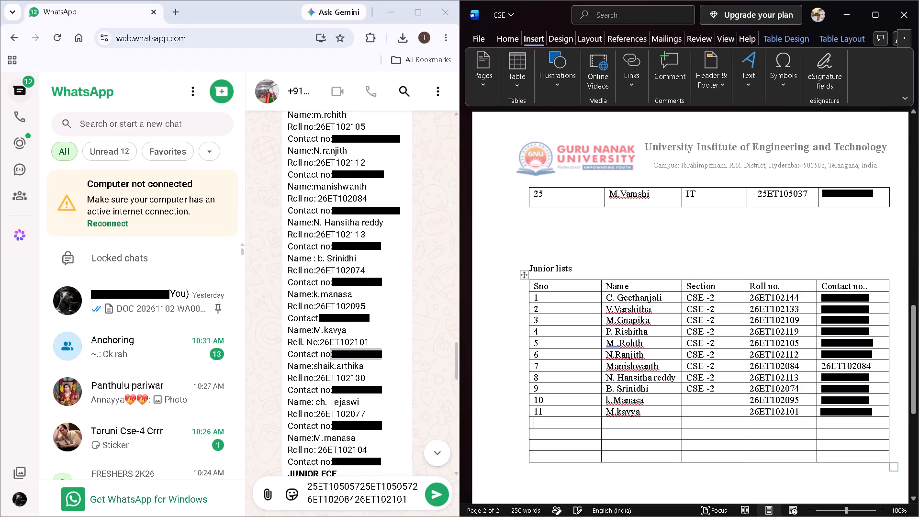
Enter "132" in the blank Sno cell directly below row 11 of the Junior lists table.
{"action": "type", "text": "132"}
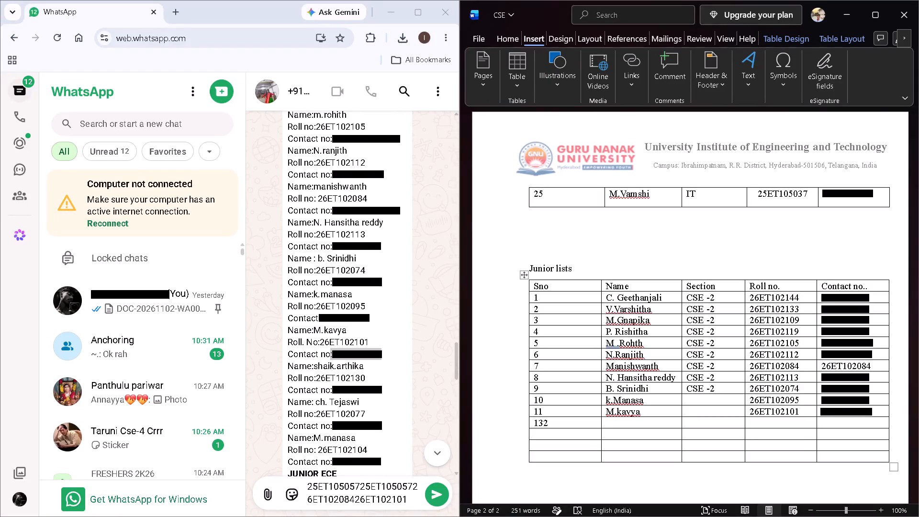
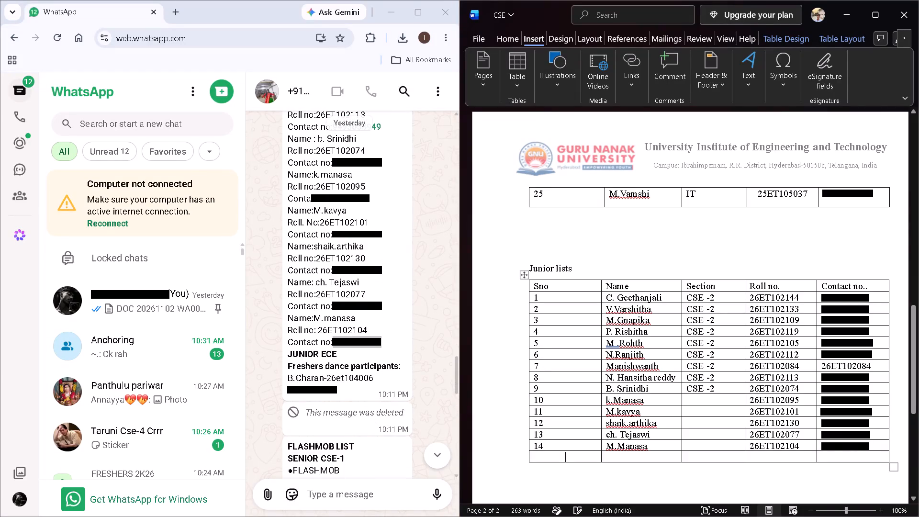
Select the blank Sno cell in the empty row below row 14 of the Junior lists table.
{"action": "left_click", "coordinate": [548, 461]}
{"action": "left_click", "coordinate": [533, 456]}
{"action": "left_click", "coordinate": [533, 456]}
{"action": "left_click", "coordinate": [533, 455]}
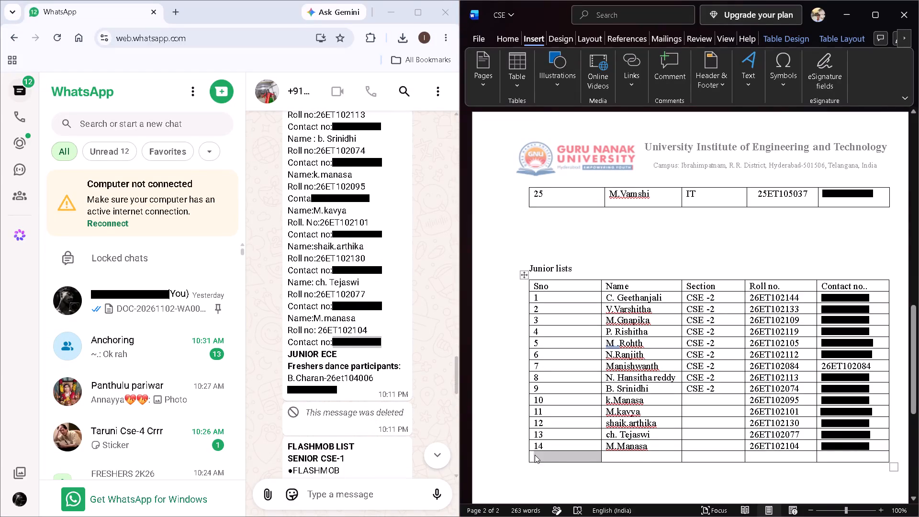
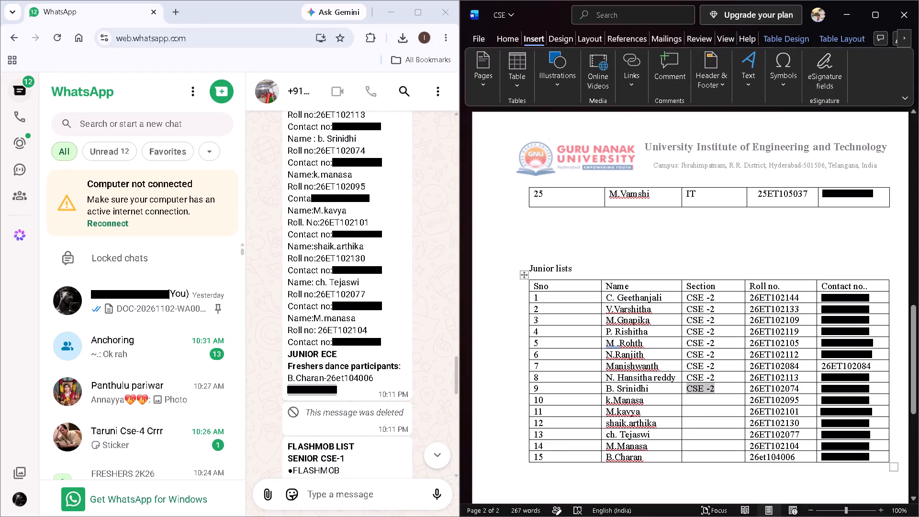
Fill the Section cells of rows 10 to 14 in the Junior lists table with the copied "CSE -2".
{"action": "left_click", "coordinate": [699, 400]}
{"action": "key", "text": "ctrl+v"}
{"action": "left_click", "coordinate": [692, 411]}
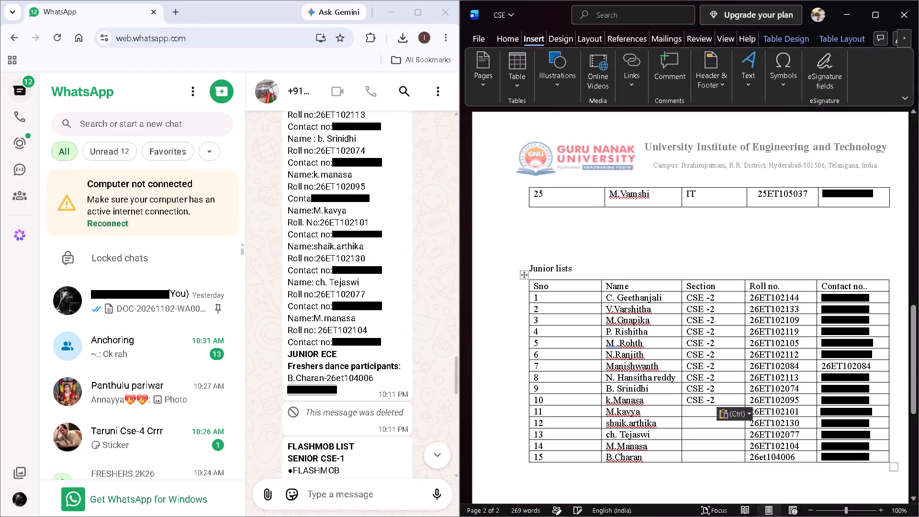
{"action": "key", "text": "ctrl+v"}
{"action": "left_click", "coordinate": [693, 425]}
{"action": "key", "text": "ctrl+v"}
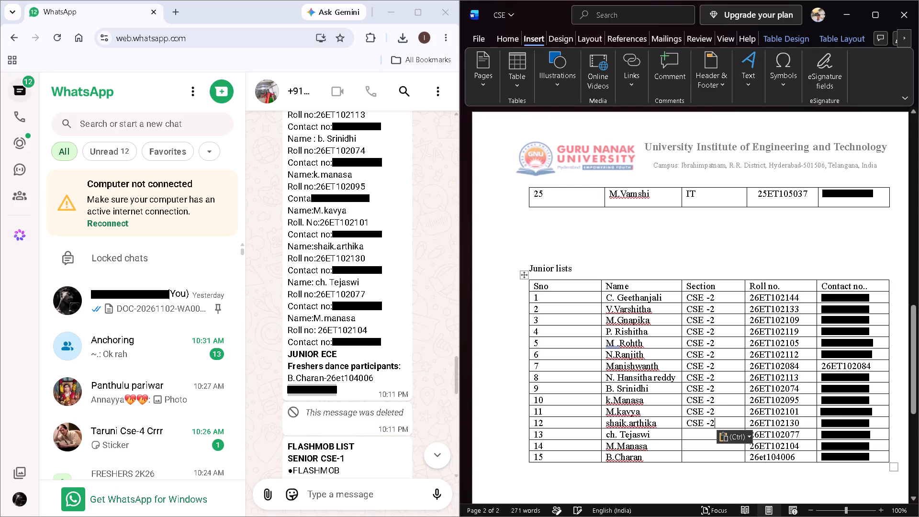
{"action": "double_click", "coordinate": [694, 431]}
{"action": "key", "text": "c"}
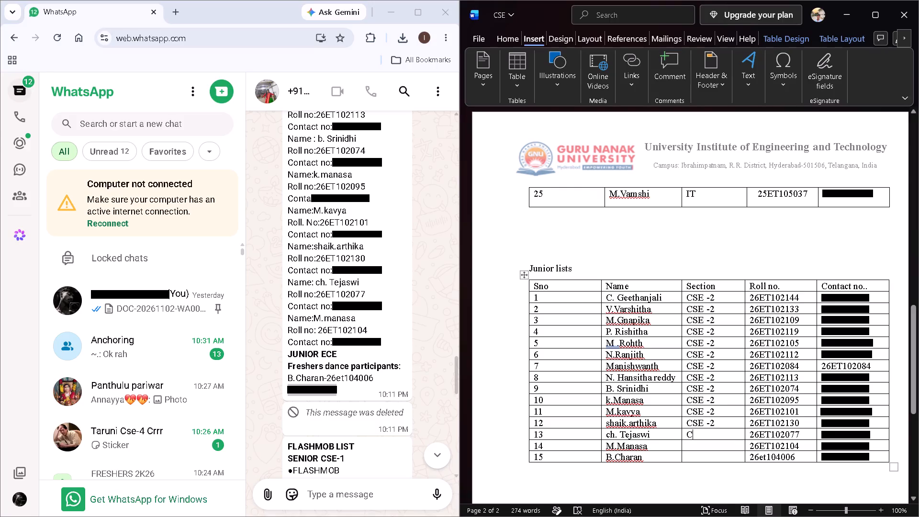
{"action": "key", "text": "ctrl+z"}
{"action": "key", "text": "ctrl+v"}
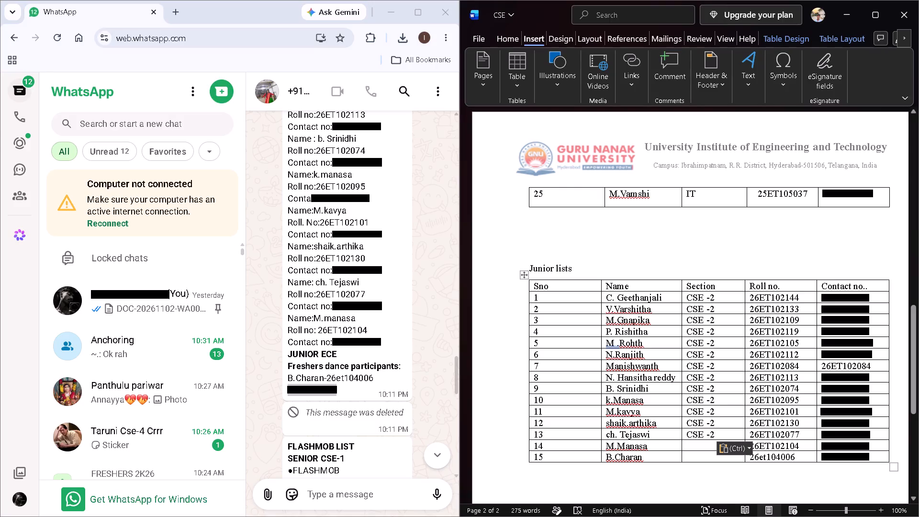
{"action": "left_click", "coordinate": [692, 444]}
{"action": "key", "text": "ctrl+v"}
Enter "ECE" as the section in row 15 of the Junior lists table.
{"action": "left_click", "coordinate": [691, 457]}
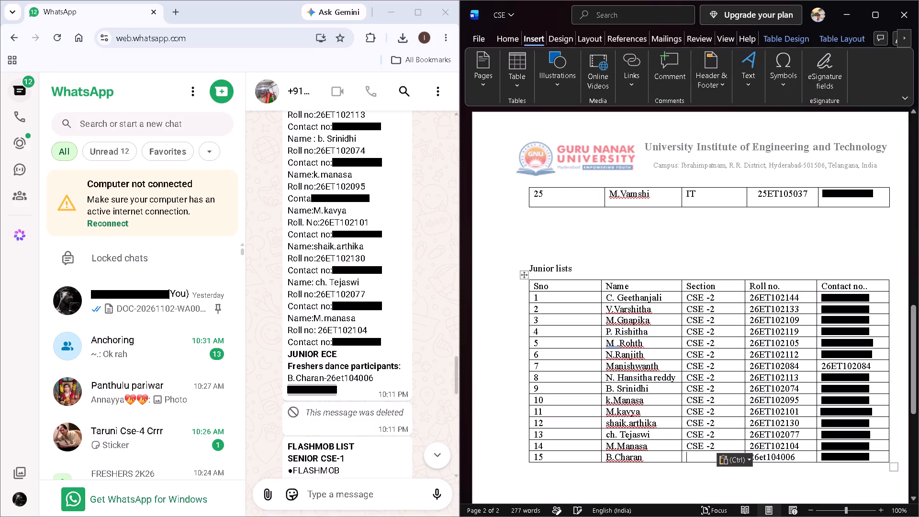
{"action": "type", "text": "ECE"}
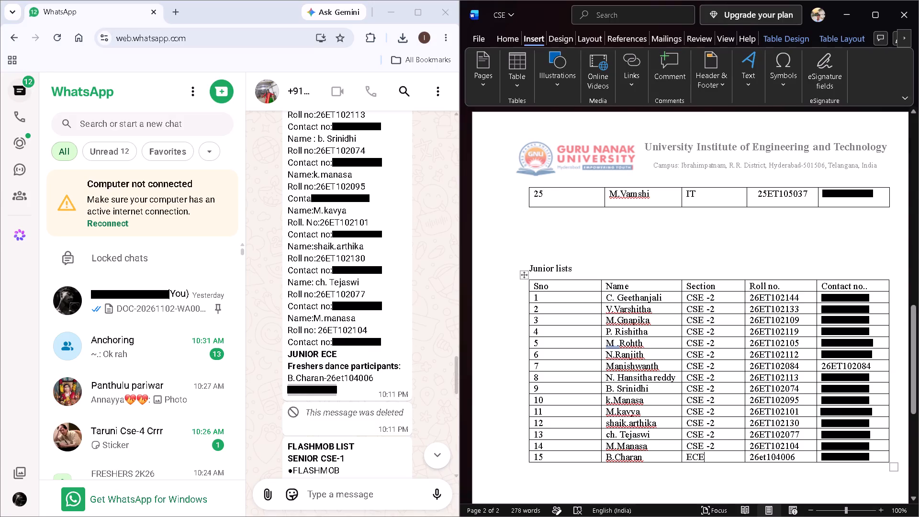
Review the entries of the Senior list table and the filled-in Junior lists table across both pages.
{"action": "scroll", "coordinate": [681, 248], "scroll_direction": "down", "scroll_amount": 2}
{"action": "scroll", "coordinate": [681, 248], "scroll_direction": "up", "scroll_amount": 12}
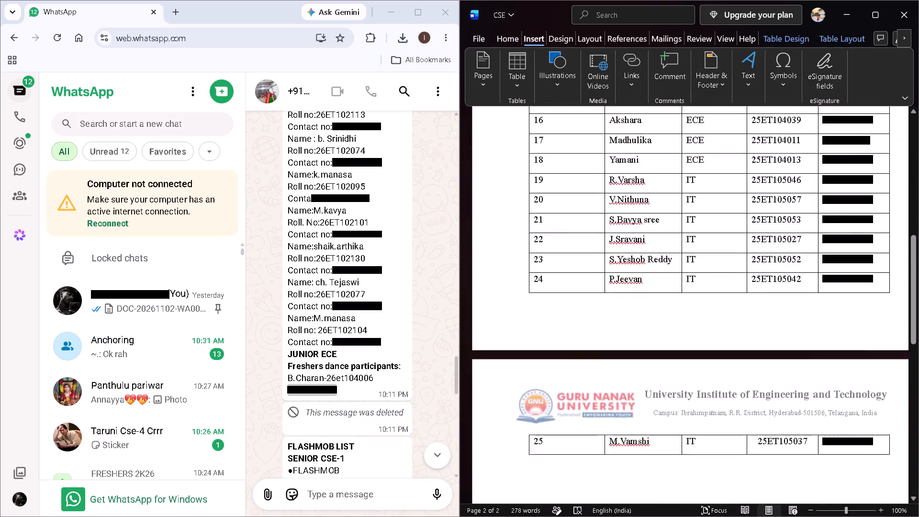
{"action": "scroll", "coordinate": [699, 247], "scroll_direction": "up", "scroll_amount": 13}
{"action": "scroll", "coordinate": [699, 247], "scroll_direction": "down", "scroll_amount": 11}
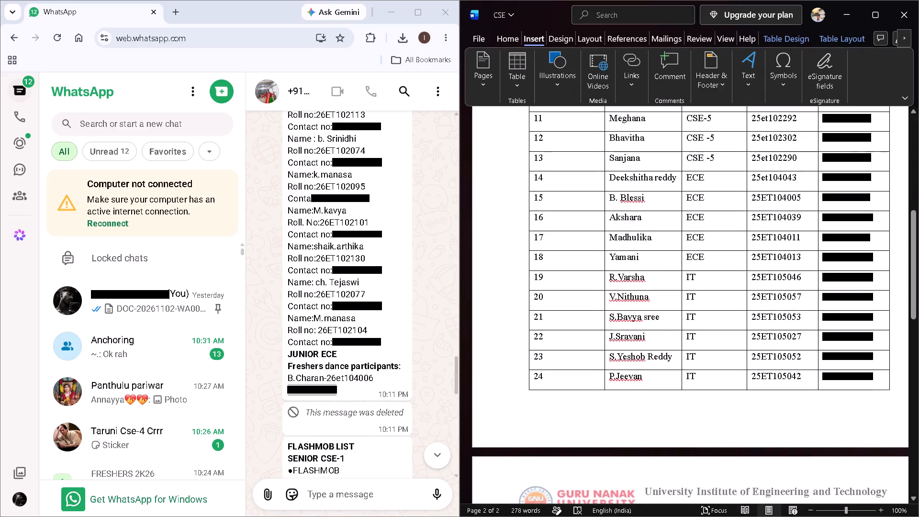
{"action": "scroll", "coordinate": [699, 247], "scroll_direction": "down", "scroll_amount": 13}
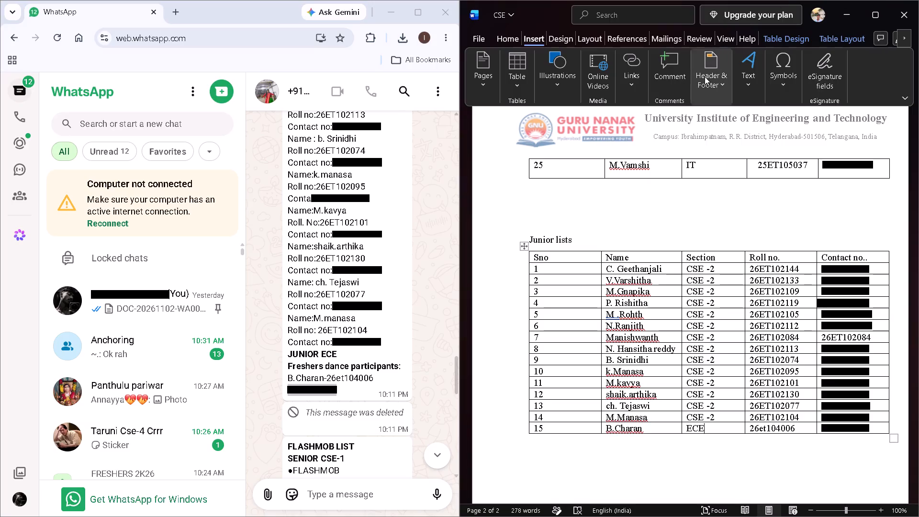
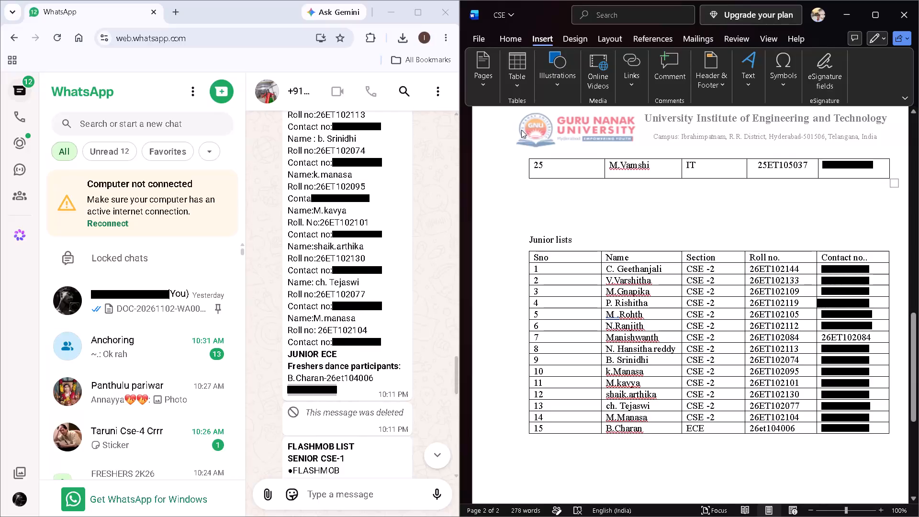
Review the whole participants document, from the Senior list table at the beginning to the Junior lists table at the end.
{"action": "scroll", "coordinate": [517, 178], "scroll_direction": "up", "scroll_amount": 9}
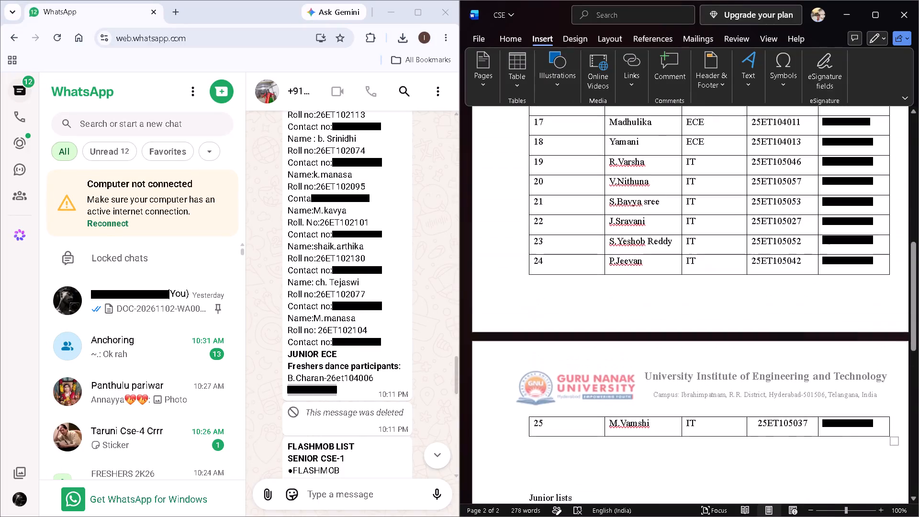
{"action": "scroll", "coordinate": [536, 196], "scroll_direction": "up", "scroll_amount": 4}
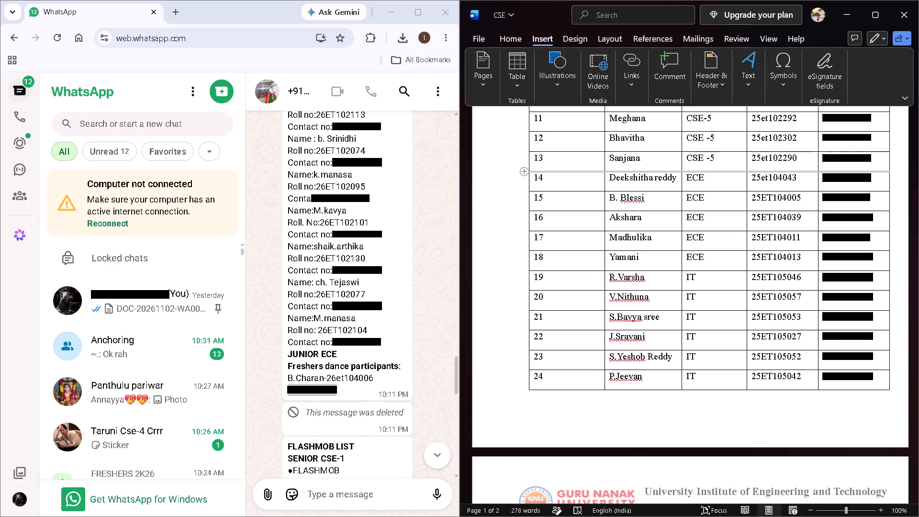
{"action": "scroll", "coordinate": [543, 231], "scroll_direction": "up", "scroll_amount": 2}
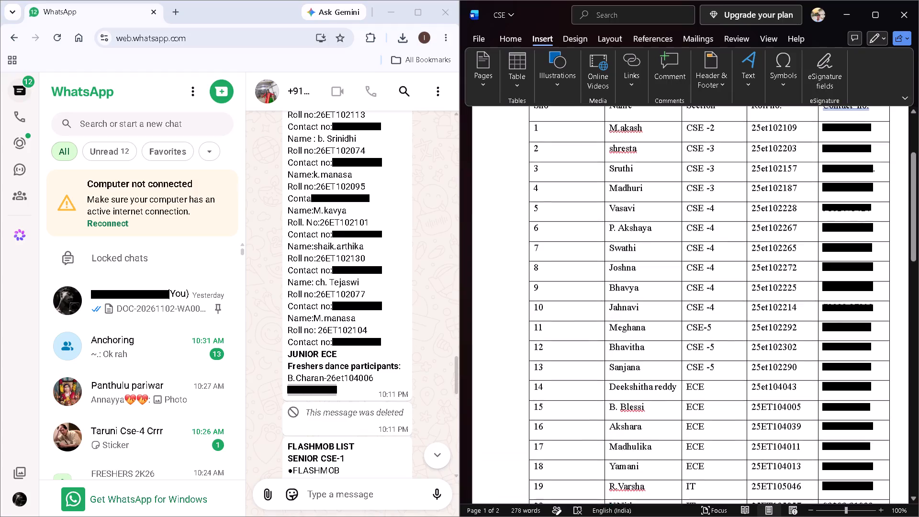
{"action": "scroll", "coordinate": [543, 231], "scroll_direction": "up", "scroll_amount": 6}
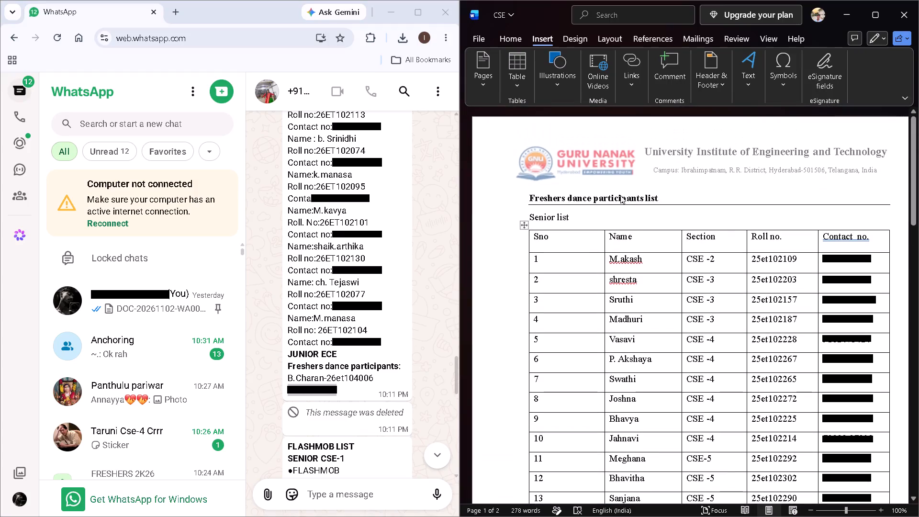
{"action": "scroll", "coordinate": [650, 196], "scroll_direction": "up", "scroll_amount": 4}
{"action": "scroll", "coordinate": [650, 196], "scroll_direction": "left", "scroll_amount": 1}
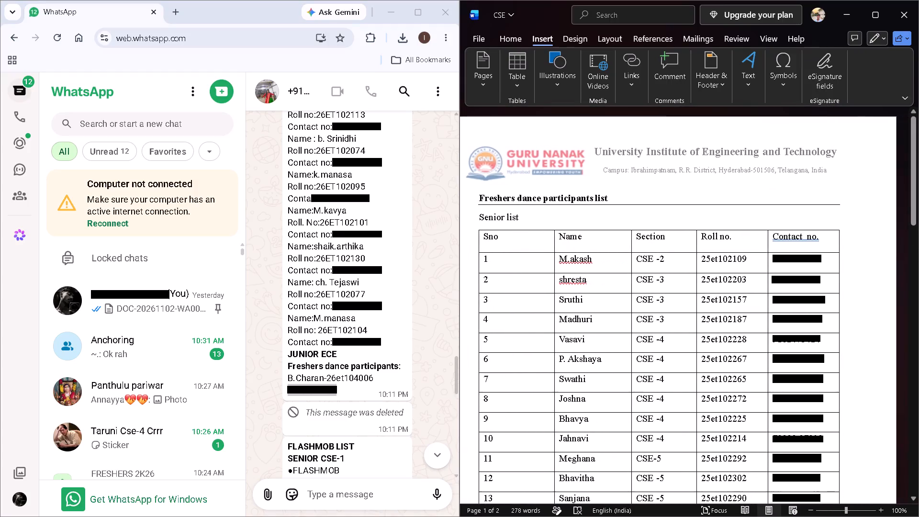
{"action": "scroll", "coordinate": [630, 226], "scroll_direction": "right", "scroll_amount": 1}
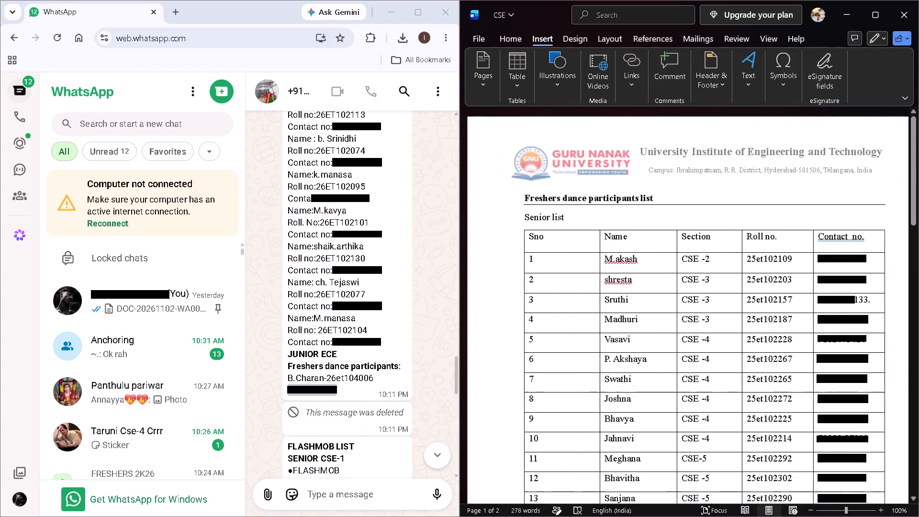
{"action": "scroll", "coordinate": [630, 226], "scroll_direction": "right", "scroll_amount": 1}
{"action": "scroll", "coordinate": [624, 274], "scroll_direction": "down", "scroll_amount": 1}
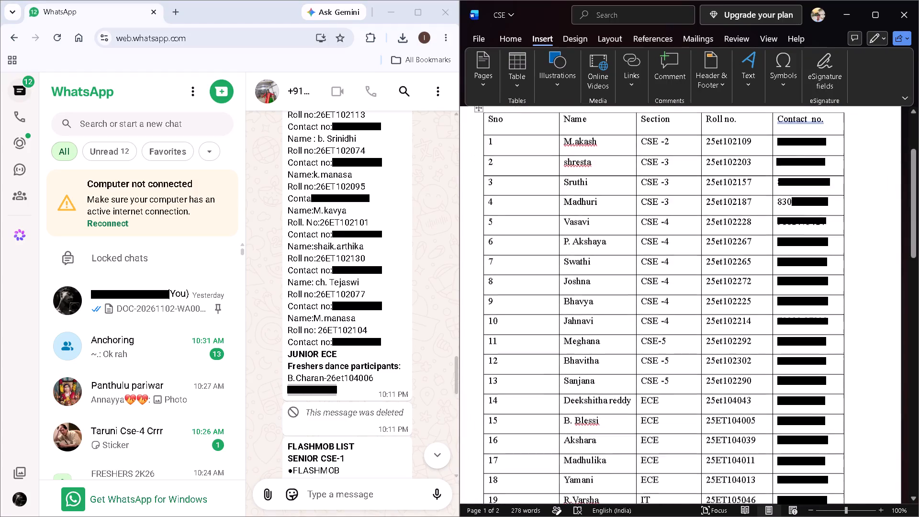
{"action": "scroll", "coordinate": [624, 274], "scroll_direction": "down", "scroll_amount": 3}
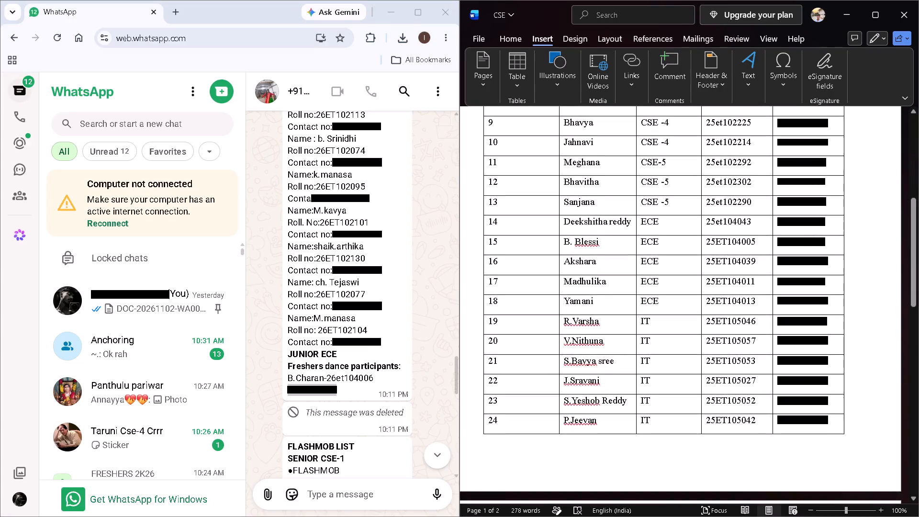
{"action": "scroll", "coordinate": [624, 274], "scroll_direction": "down", "scroll_amount": 3}
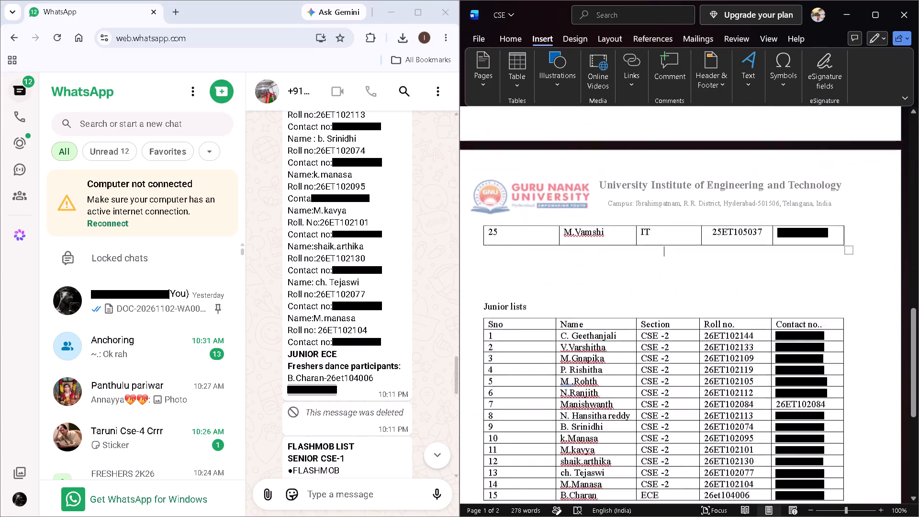
{"action": "scroll", "coordinate": [624, 274], "scroll_direction": "down", "scroll_amount": 1}
Enlarge the Junior lists table downward and slightly wider, making its rows about as tall as the Senior list rows.
{"action": "scroll", "coordinate": [624, 274], "scroll_direction": "up", "scroll_amount": 1}
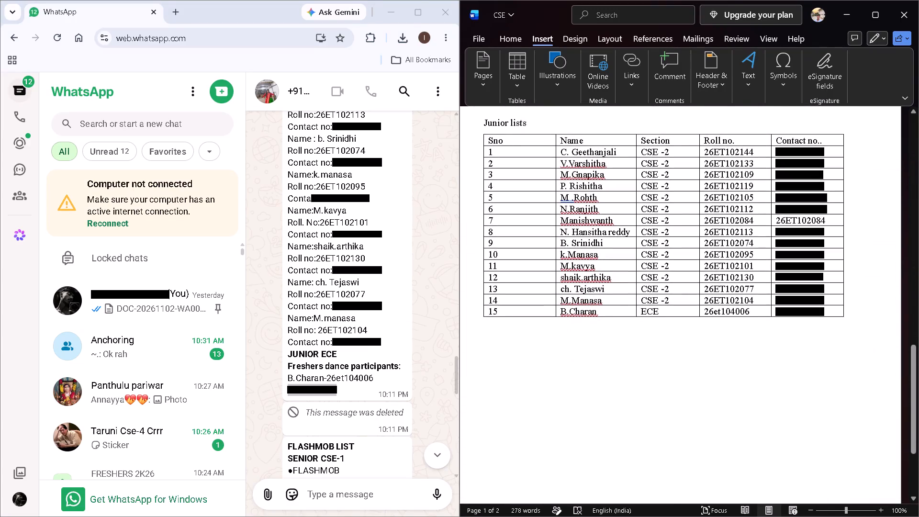
{"action": "scroll", "coordinate": [624, 274], "scroll_direction": "up", "scroll_amount": 1}
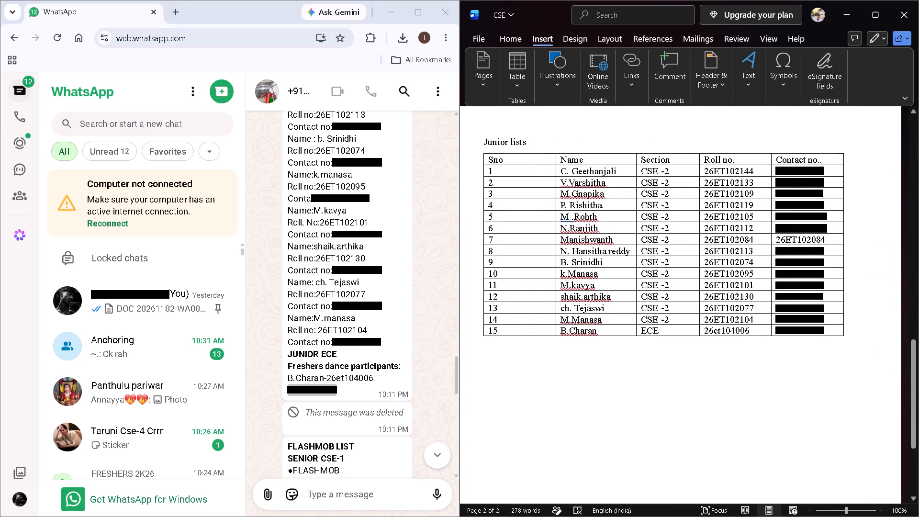
{"action": "left_click", "coordinate": [842, 336]}
{"action": "left_click_drag", "start_coordinate": [848, 340], "coordinate": [852, 414]}
{"action": "left_click_drag", "start_coordinate": [858, 421], "coordinate": [858, 437]}
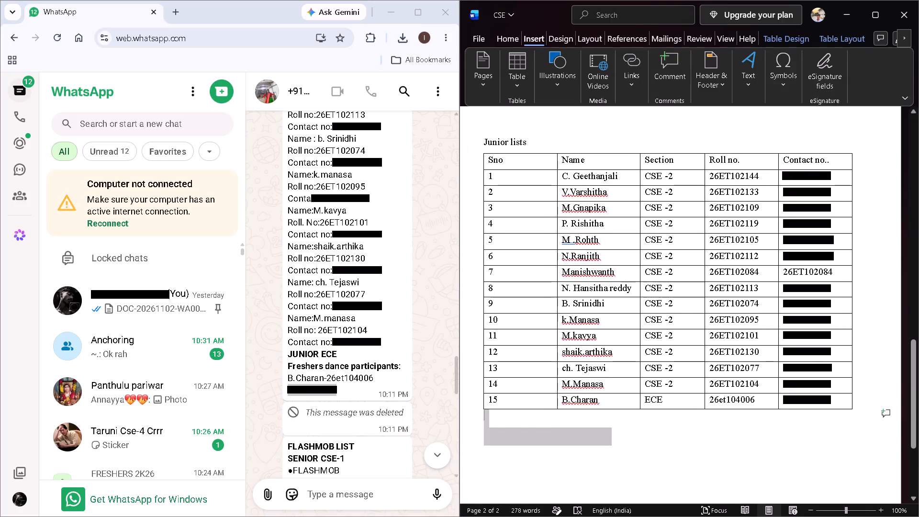
{"action": "left_click_drag", "start_coordinate": [858, 437], "coordinate": [855, 461]}
{"action": "left_click", "coordinate": [865, 405]}
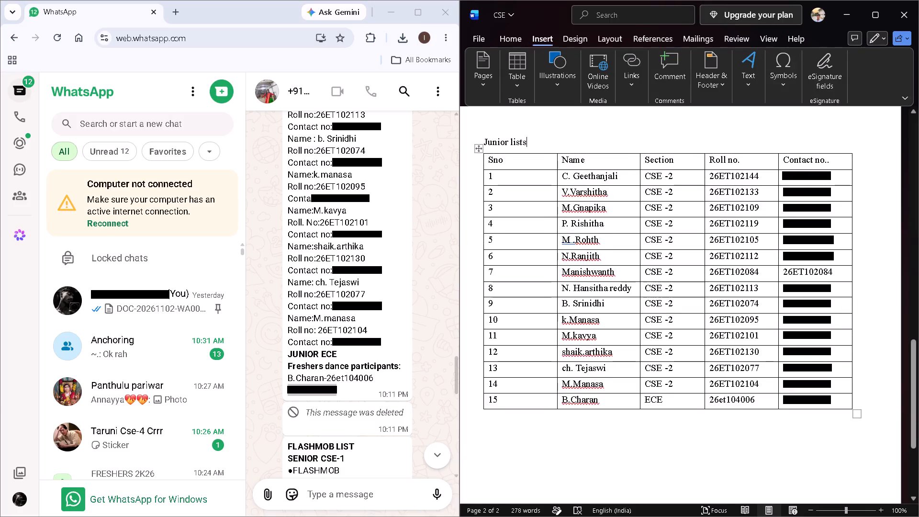
{"action": "left_click", "coordinate": [851, 405]}
{"action": "left_click_drag", "start_coordinate": [858, 416], "coordinate": [858, 455]}
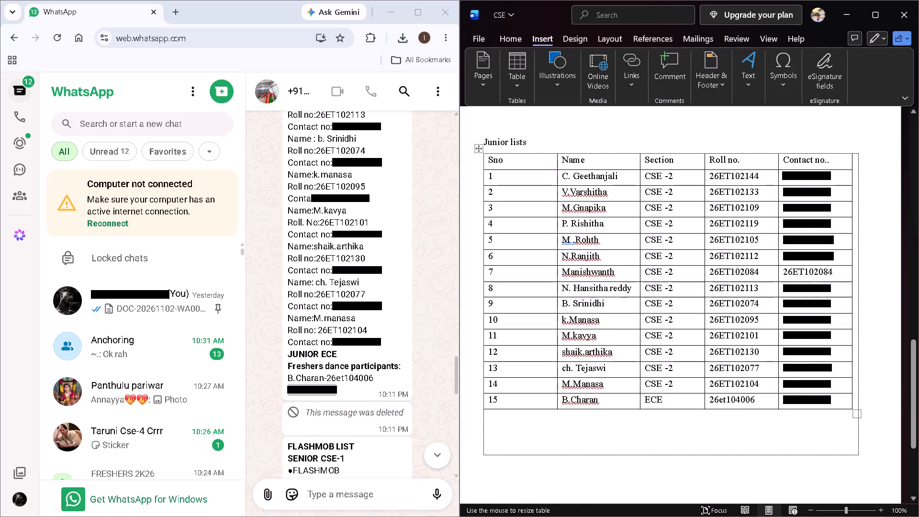
{"action": "left_click_drag", "start_coordinate": [858, 455], "coordinate": [852, 464]}
{"action": "left_click", "coordinate": [874, 410]}
Compare the row spacing of the Junior lists table with the Senior list table across both pages.
{"action": "scroll", "coordinate": [777, 380], "scroll_direction": "up", "scroll_amount": 6}
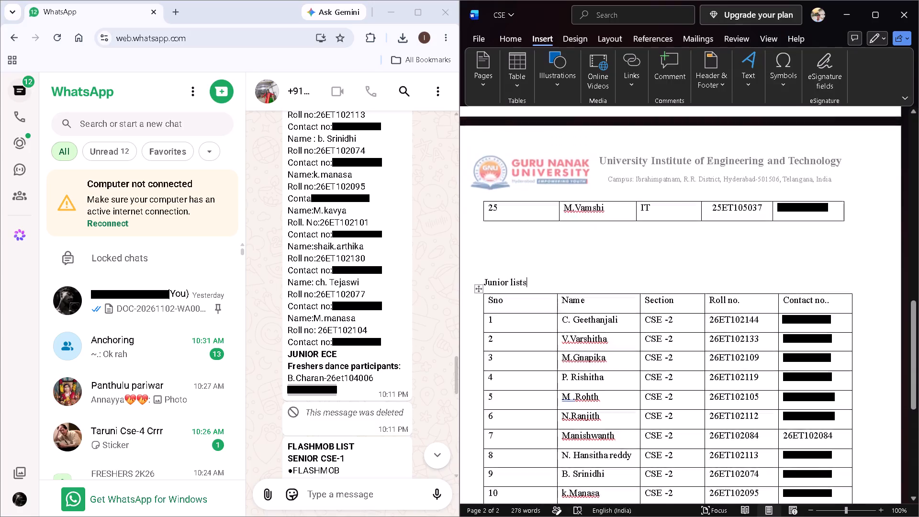
{"action": "scroll", "coordinate": [777, 380], "scroll_direction": "up", "scroll_amount": 20}
{"action": "scroll", "coordinate": [777, 380], "scroll_direction": "up", "scroll_amount": 5}
{"action": "scroll", "coordinate": [777, 380], "scroll_direction": "down", "scroll_amount": 8}
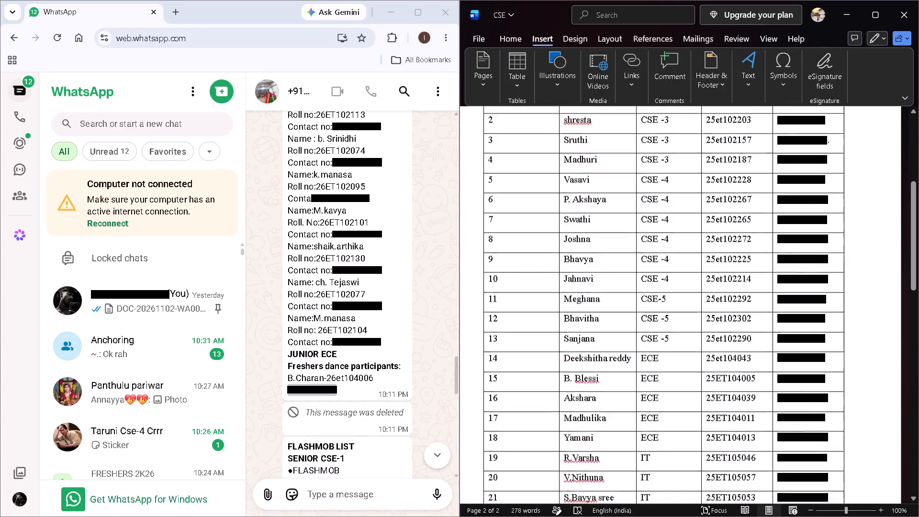
{"action": "scroll", "coordinate": [777, 380], "scroll_direction": "down", "scroll_amount": 7}
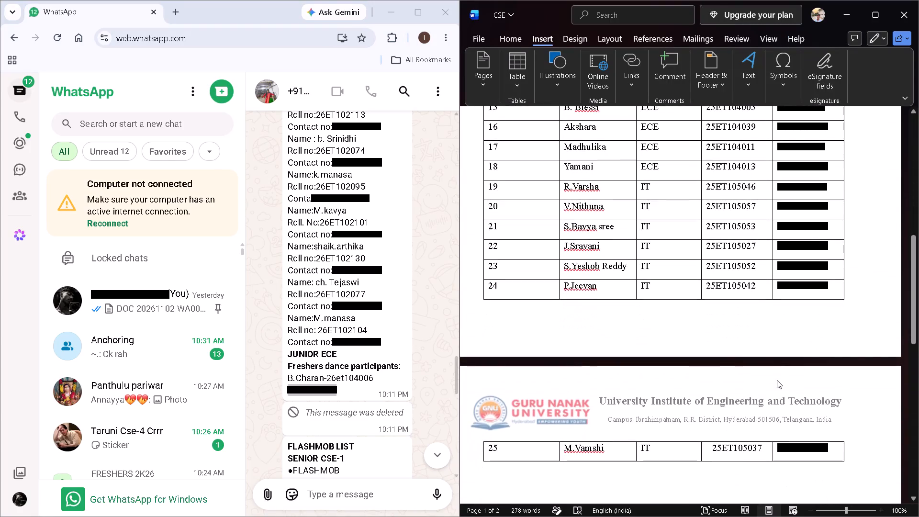
{"action": "scroll", "coordinate": [777, 380], "scroll_direction": "down", "scroll_amount": 3}
{"action": "scroll", "coordinate": [692, 233], "scroll_direction": "down", "scroll_amount": 6}
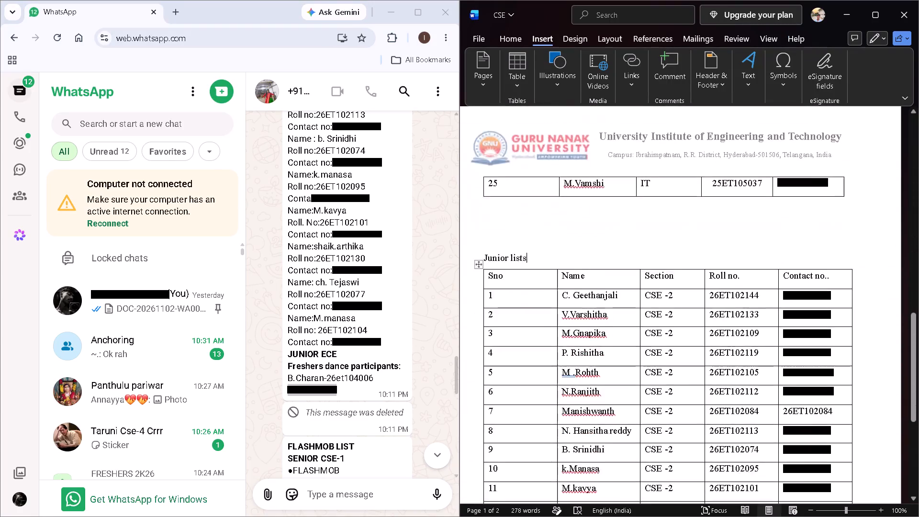
{"action": "scroll", "coordinate": [720, 334], "scroll_direction": "down", "scroll_amount": 12}
{"action": "scroll", "coordinate": [721, 335], "scroll_direction": "up", "scroll_amount": 12}
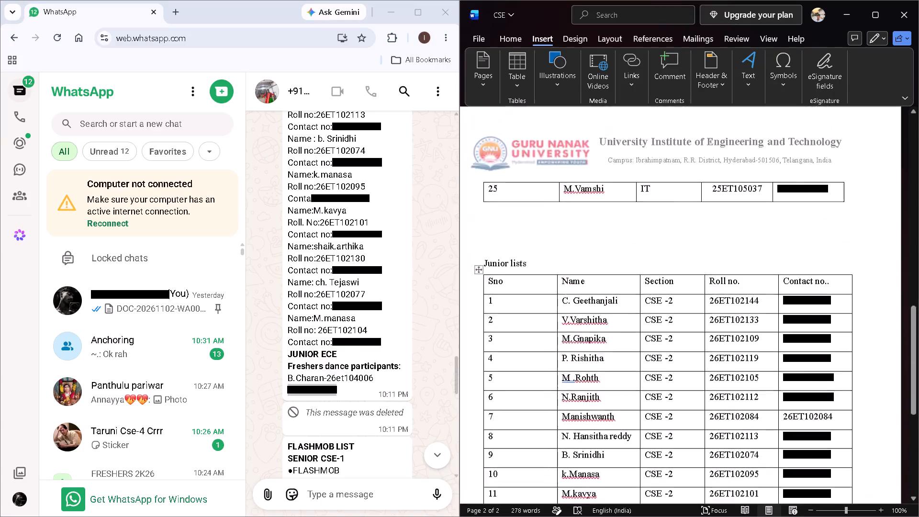
Shrink the height of the Senior list table until row 25 fits on the first page.
{"action": "scroll", "coordinate": [728, 331], "scroll_direction": "up", "scroll_amount": 2}
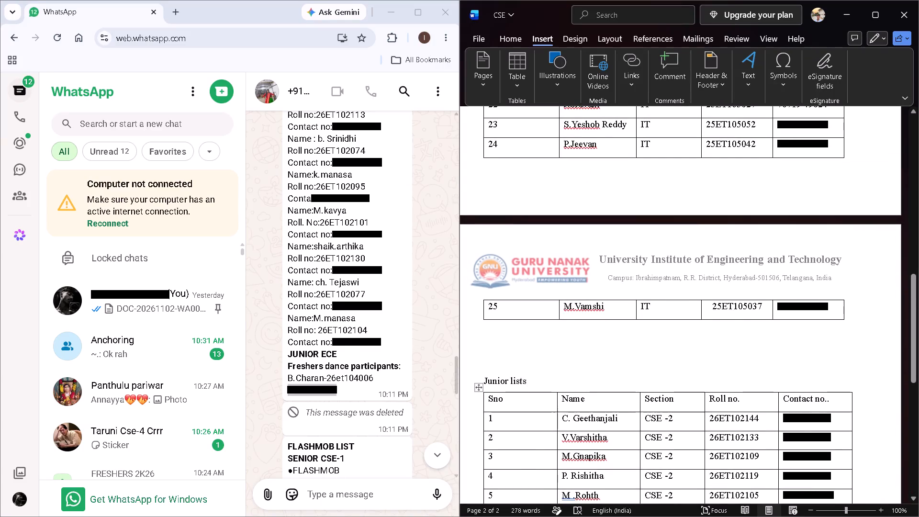
{"action": "left_click", "coordinate": [843, 318]}
{"action": "left_click_drag", "start_coordinate": [847, 324], "coordinate": [852, 279]}
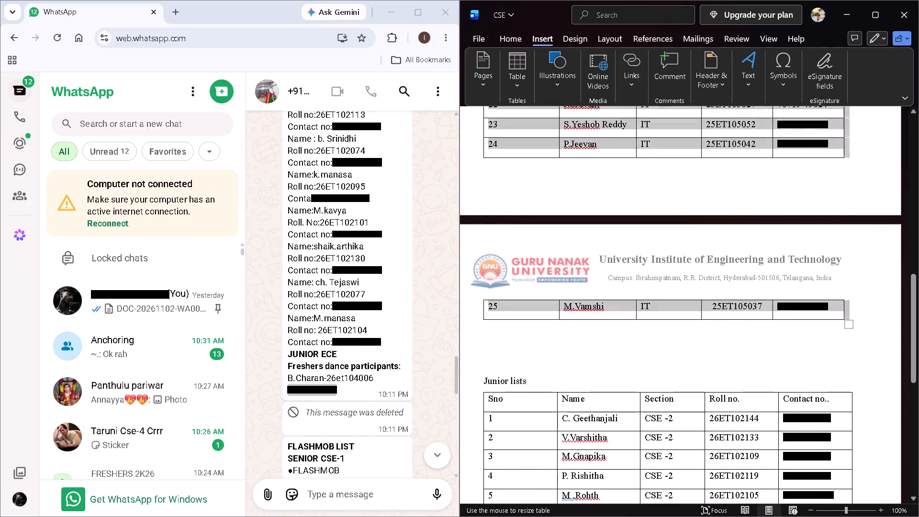
{"action": "left_click_drag", "start_coordinate": [852, 279], "coordinate": [847, 216]}
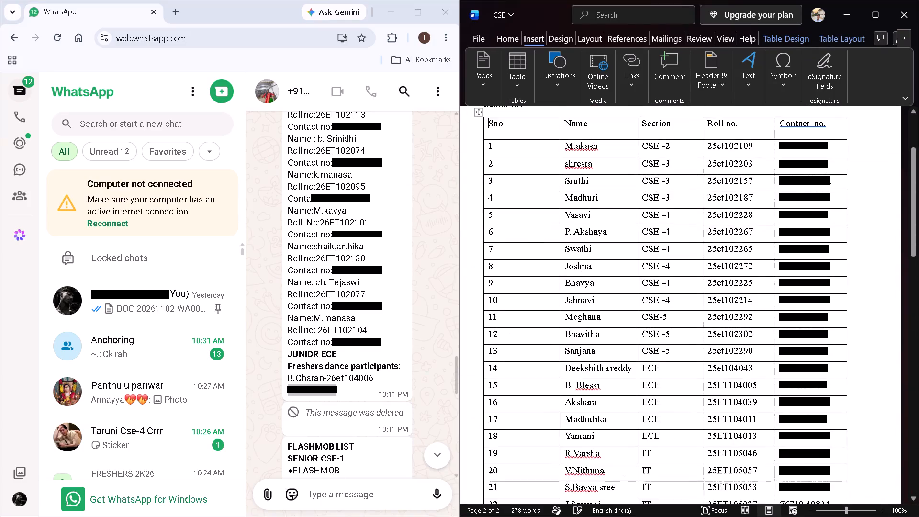
Enlarge the Senior list table downward and slightly wider, filling more of the first page while keeping row 25 on it.
{"action": "scroll", "coordinate": [848, 236], "scroll_direction": "down", "scroll_amount": 8}
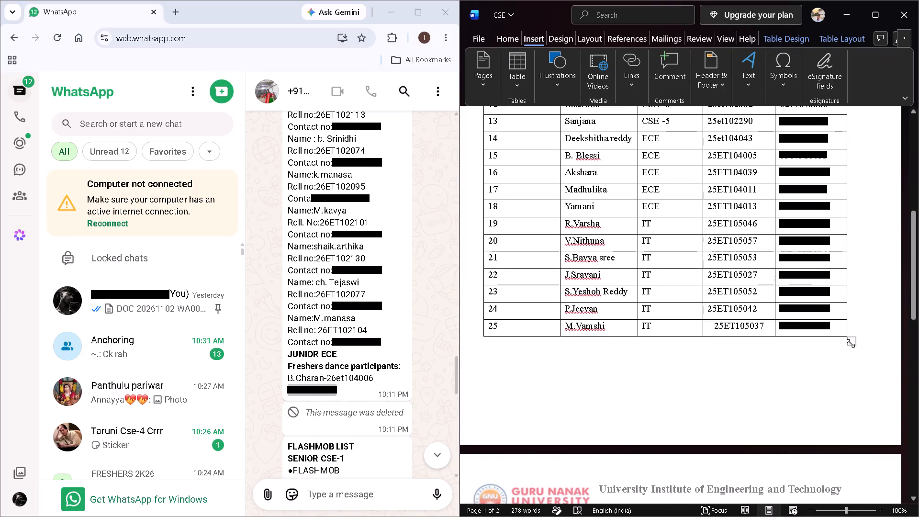
{"action": "left_click_drag", "start_coordinate": [851, 343], "coordinate": [852, 353]}
{"action": "left_click_drag", "start_coordinate": [856, 359], "coordinate": [855, 390]}
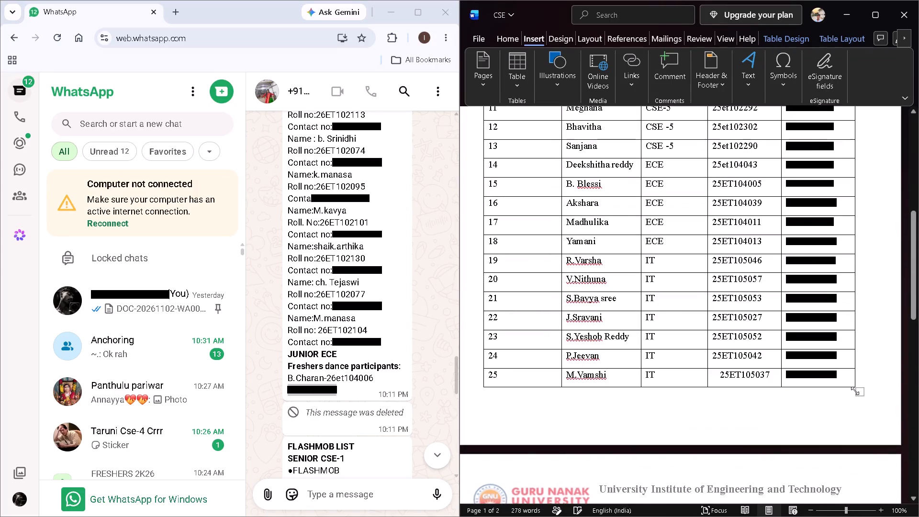
{"action": "left_click_drag", "start_coordinate": [860, 396], "coordinate": [857, 426]}
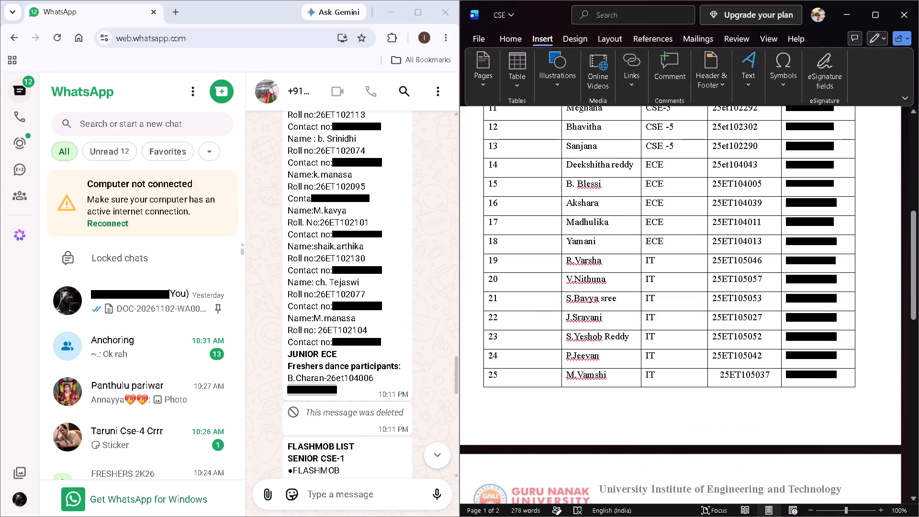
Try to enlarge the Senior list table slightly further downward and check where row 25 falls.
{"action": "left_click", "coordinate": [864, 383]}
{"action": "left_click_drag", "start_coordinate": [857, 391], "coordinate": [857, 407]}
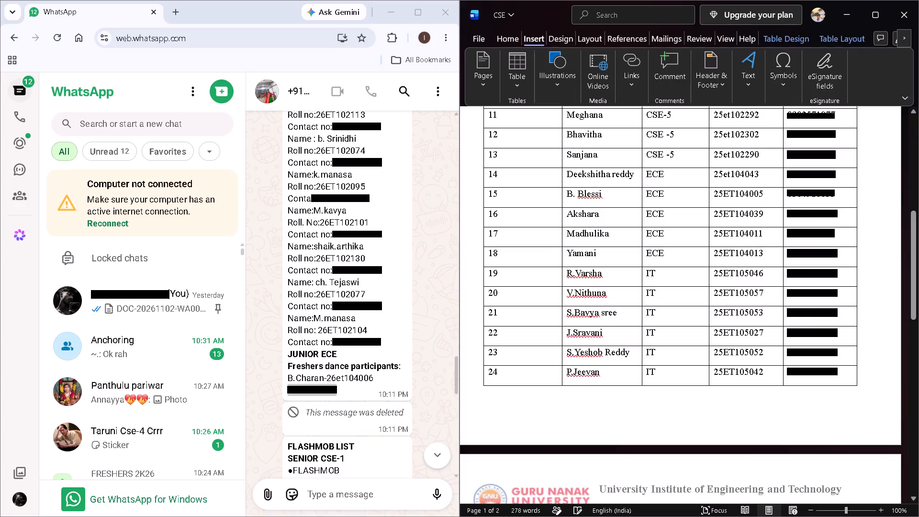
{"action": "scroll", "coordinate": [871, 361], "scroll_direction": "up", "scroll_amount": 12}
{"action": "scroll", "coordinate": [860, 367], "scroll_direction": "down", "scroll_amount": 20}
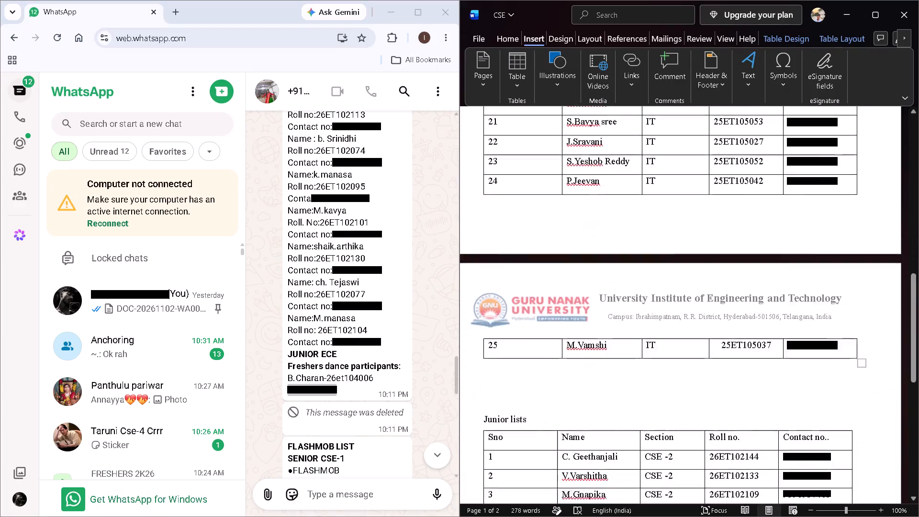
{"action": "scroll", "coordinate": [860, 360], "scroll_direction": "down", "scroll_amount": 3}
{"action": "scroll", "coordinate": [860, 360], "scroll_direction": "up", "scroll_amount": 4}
Reduce the height of the Senior list table to bring row 25 back onto the first page.
{"action": "left_click_drag", "start_coordinate": [861, 352], "coordinate": [866, 318]}
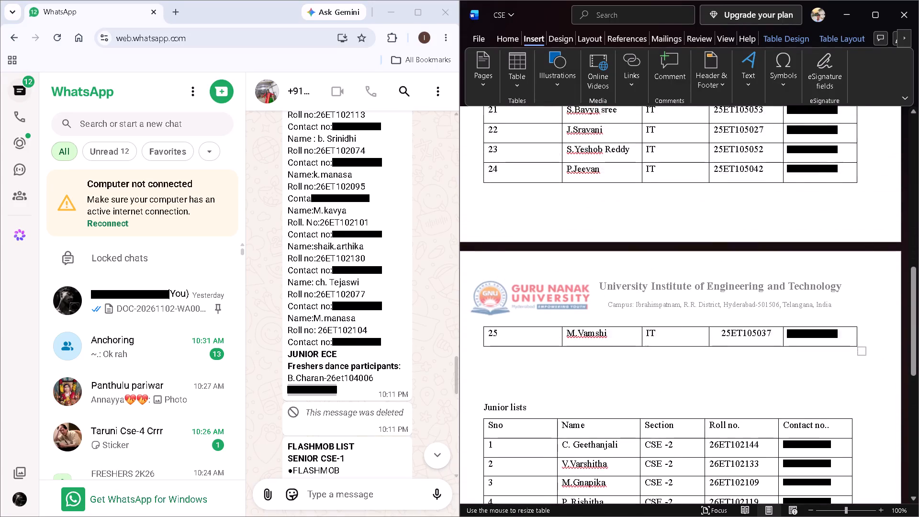
{"action": "scroll", "coordinate": [864, 228], "scroll_direction": "up", "scroll_amount": 10}
Enlarge the Junior lists table downward from below row 15 into the empty space on page 2.
{"action": "scroll", "coordinate": [861, 246], "scroll_direction": "down", "scroll_amount": 20}
{"action": "scroll", "coordinate": [861, 246], "scroll_direction": "down", "scroll_amount": 4}
{"action": "left_click", "coordinate": [854, 301]}
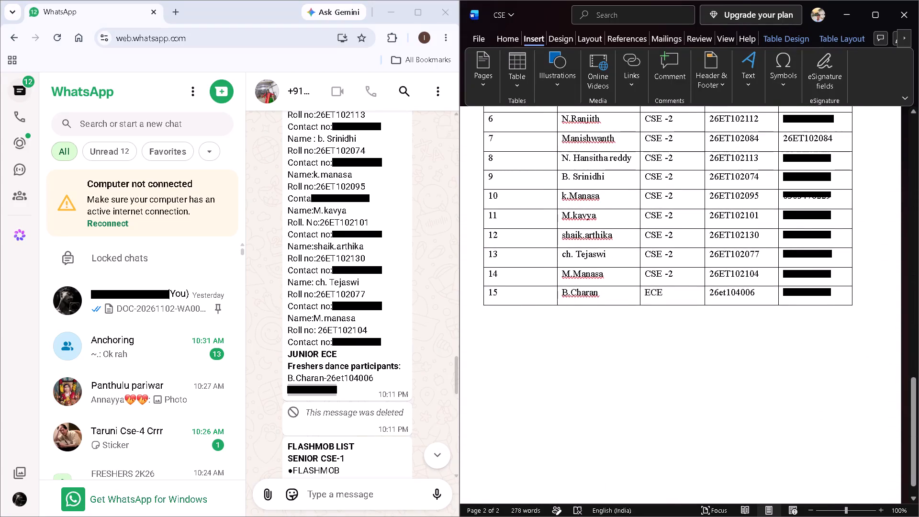
{"action": "left_click_drag", "start_coordinate": [857, 312], "coordinate": [862, 400]}
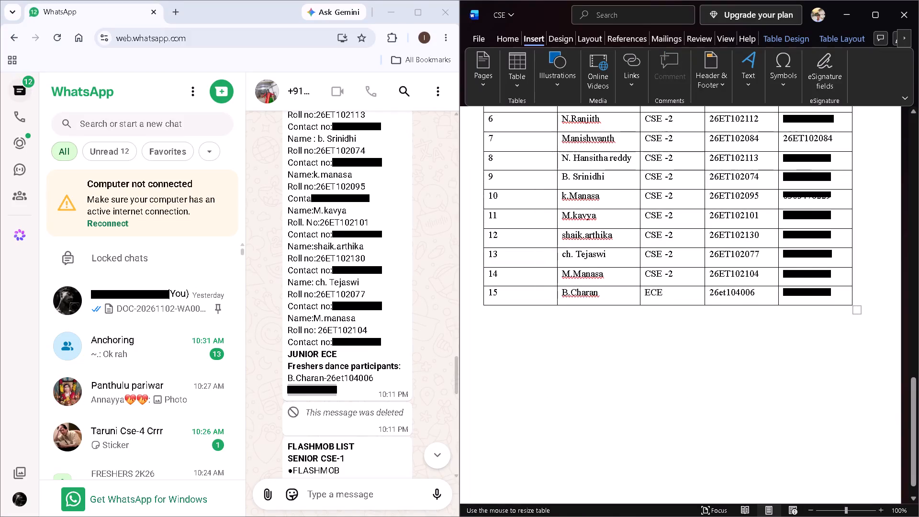
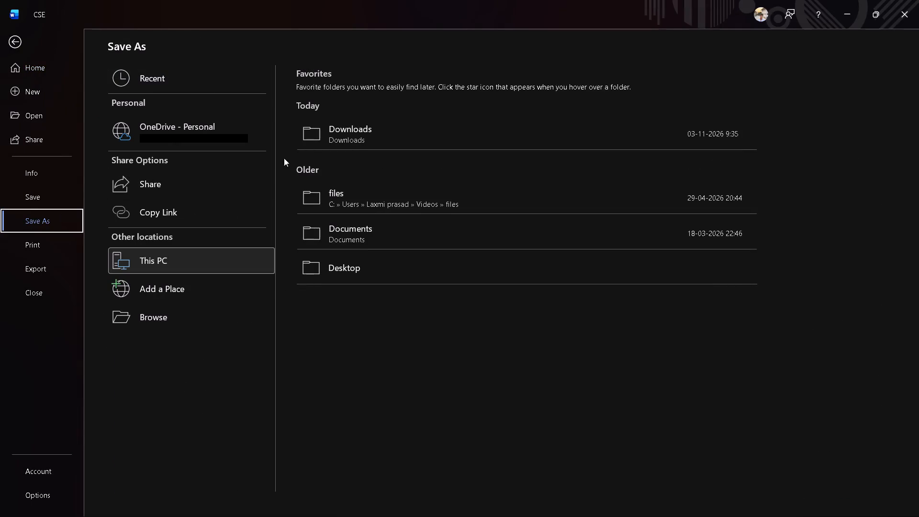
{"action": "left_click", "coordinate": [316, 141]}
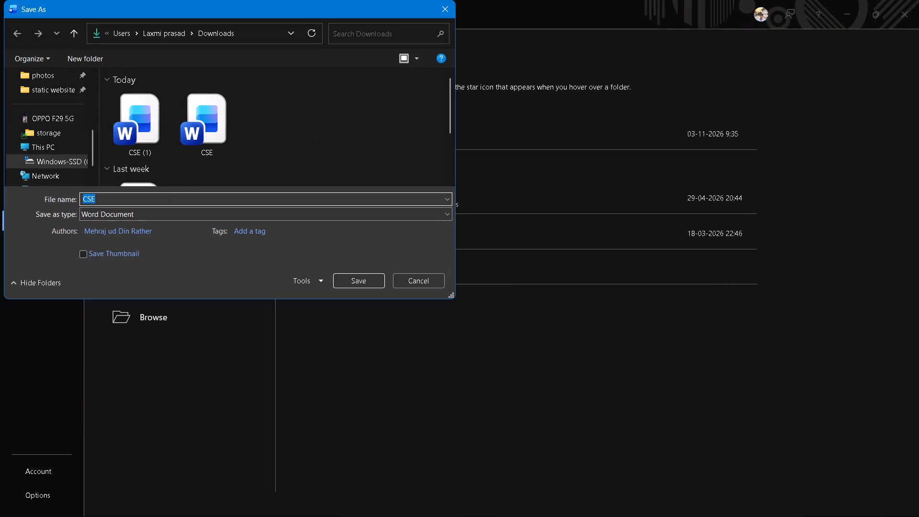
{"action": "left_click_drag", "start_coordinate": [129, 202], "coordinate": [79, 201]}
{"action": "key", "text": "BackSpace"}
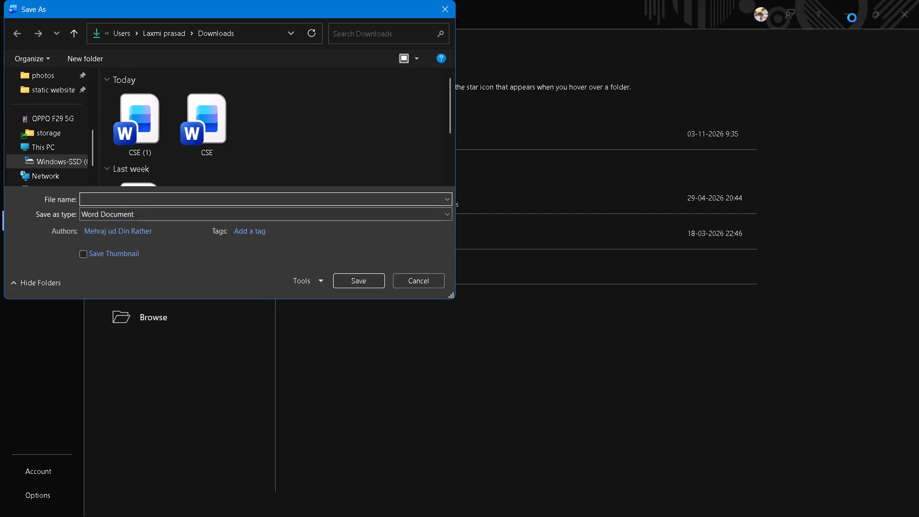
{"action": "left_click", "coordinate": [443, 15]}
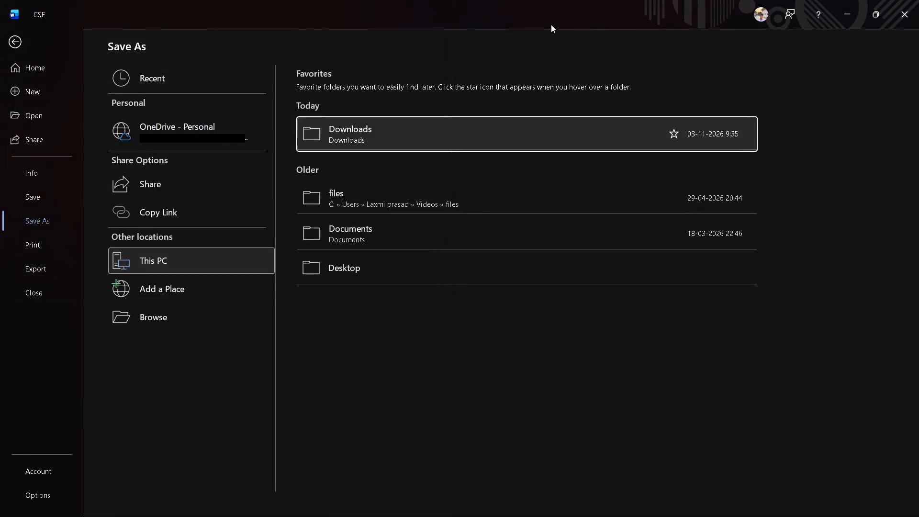
Minimize the document window to show the desktop.
{"action": "left_click", "coordinate": [834, 11]}
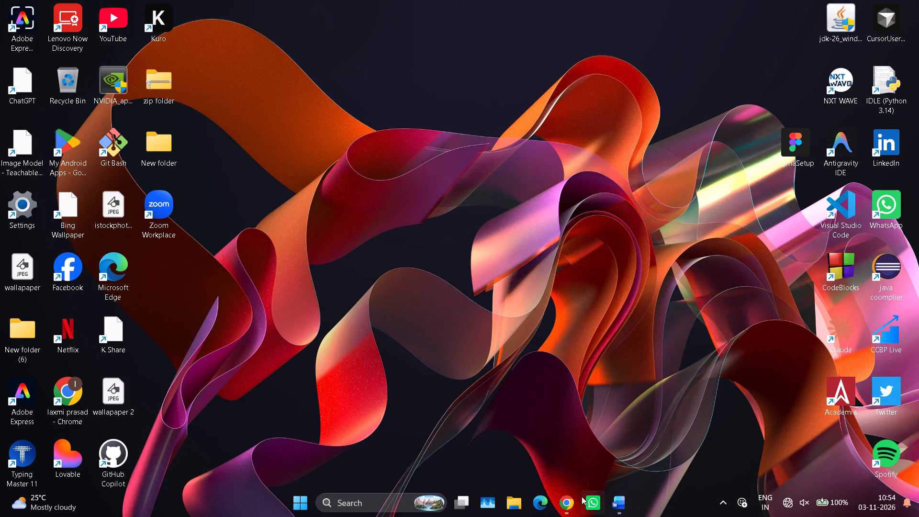
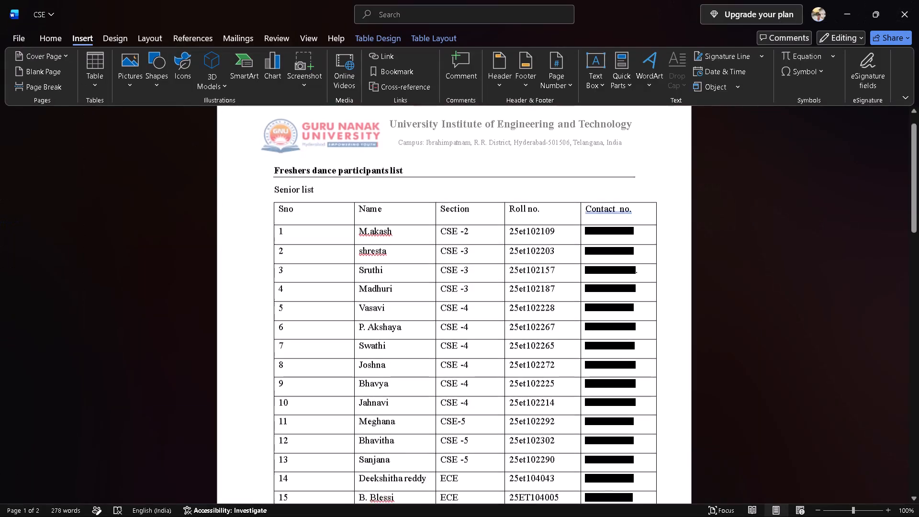
Change the section of row 4 in the Junior lists table to CSE -1.
{"action": "scroll", "coordinate": [312, 195], "scroll_direction": "down", "scroll_amount": 19}
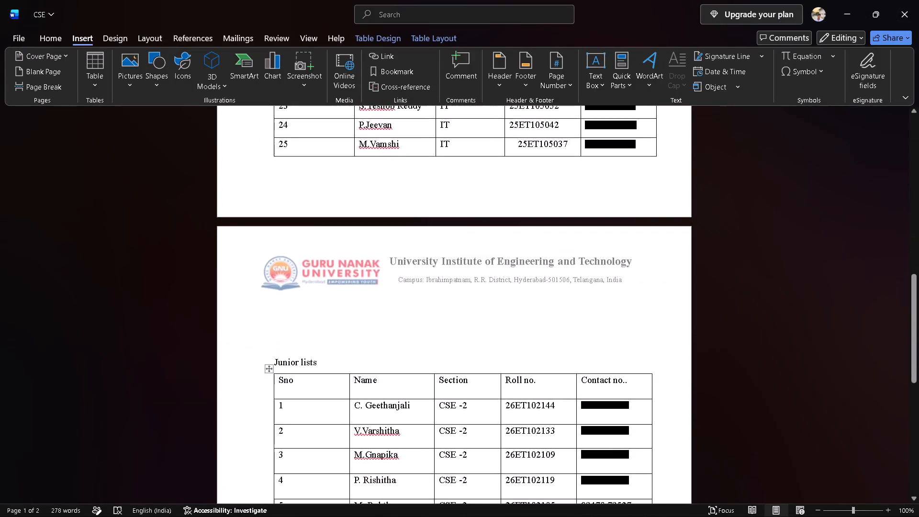
{"action": "scroll", "coordinate": [312, 195], "scroll_direction": "down", "scroll_amount": 5}
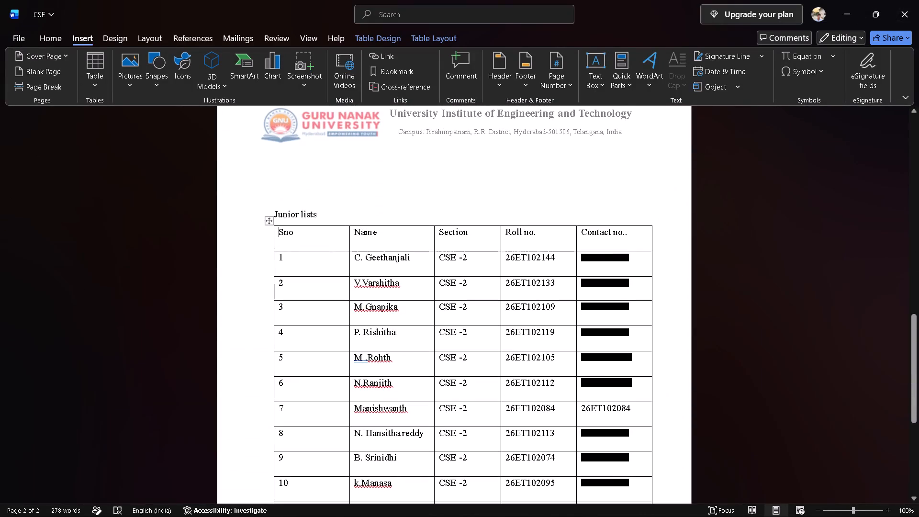
{"action": "left_click", "coordinate": [469, 332]}
{"action": "key", "text": "BackSpace"}
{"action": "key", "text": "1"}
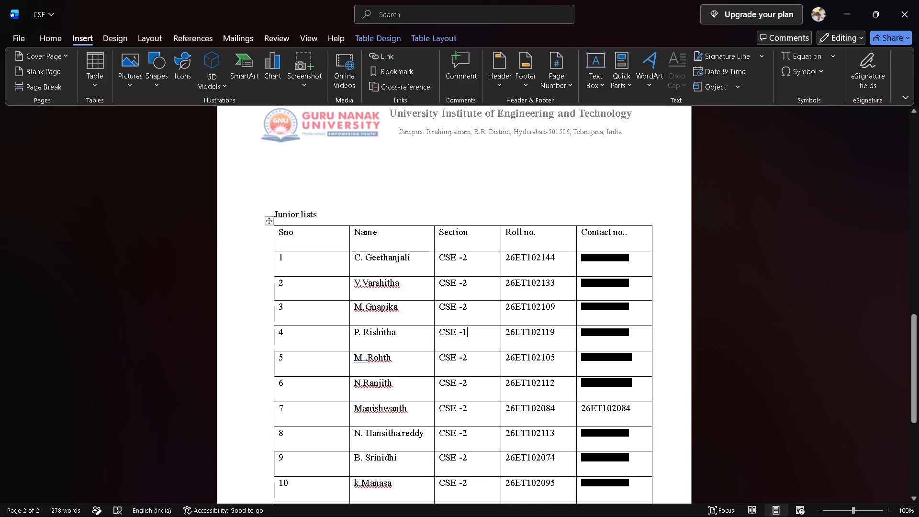
Check the resized Junior lists table down to its last row.
{"action": "scroll", "coordinate": [539, 402], "scroll_direction": "down", "scroll_amount": 9}
{"action": "scroll", "coordinate": [539, 402], "scroll_direction": "up", "scroll_amount": 3}
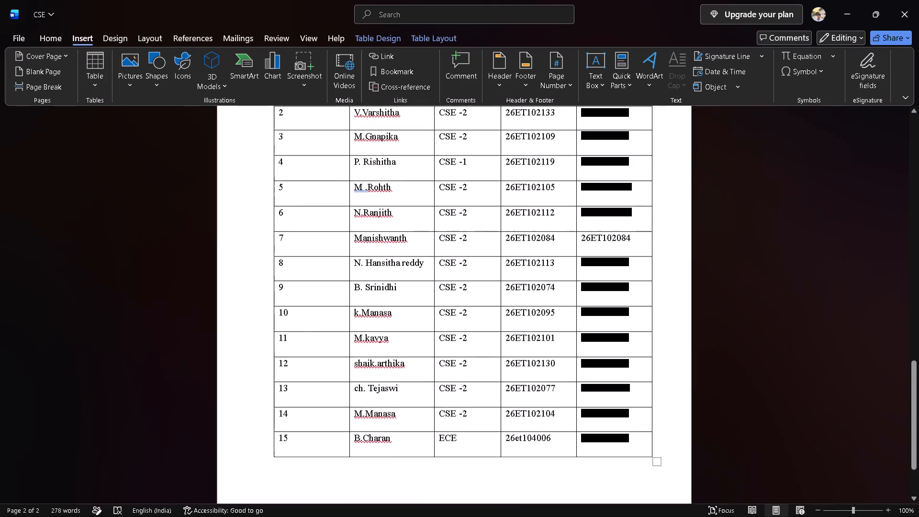
{"action": "scroll", "coordinate": [539, 402], "scroll_direction": "up", "scroll_amount": 2}
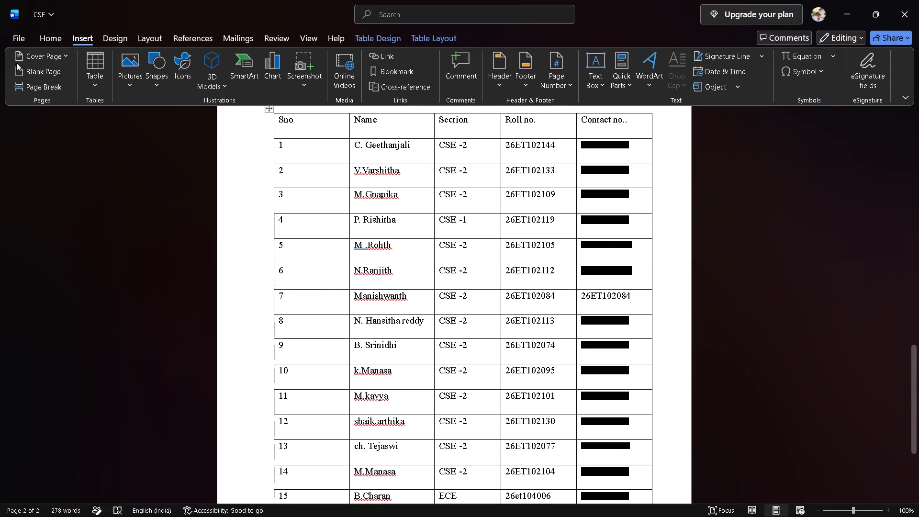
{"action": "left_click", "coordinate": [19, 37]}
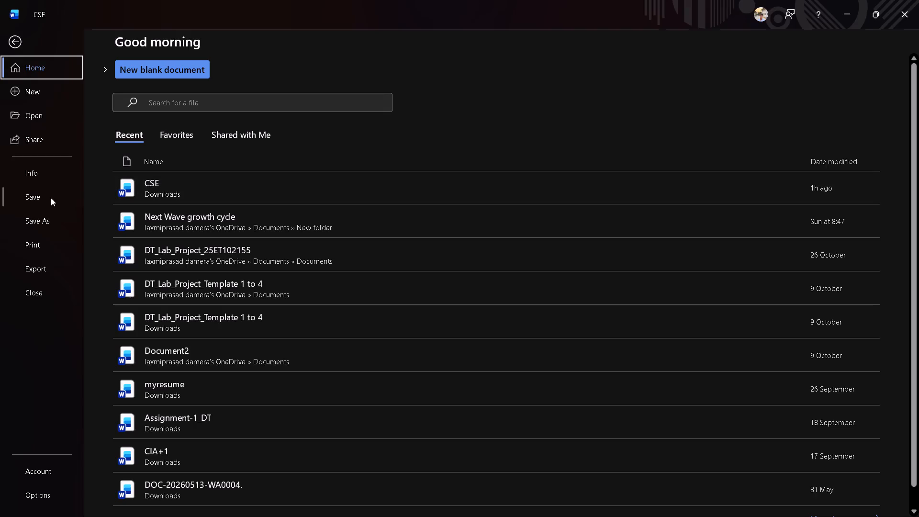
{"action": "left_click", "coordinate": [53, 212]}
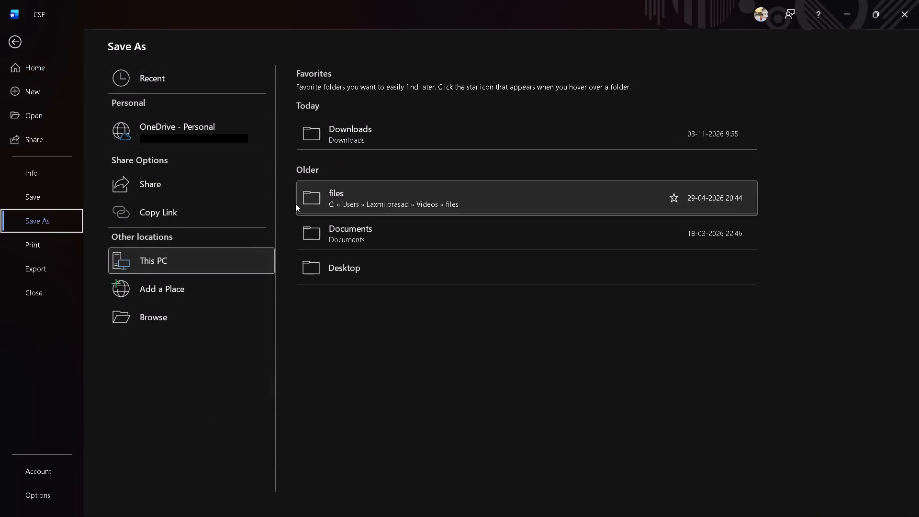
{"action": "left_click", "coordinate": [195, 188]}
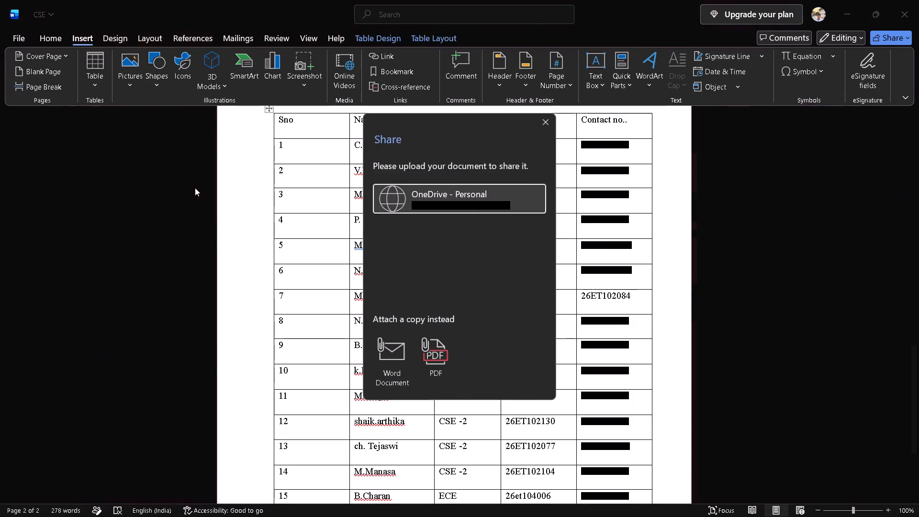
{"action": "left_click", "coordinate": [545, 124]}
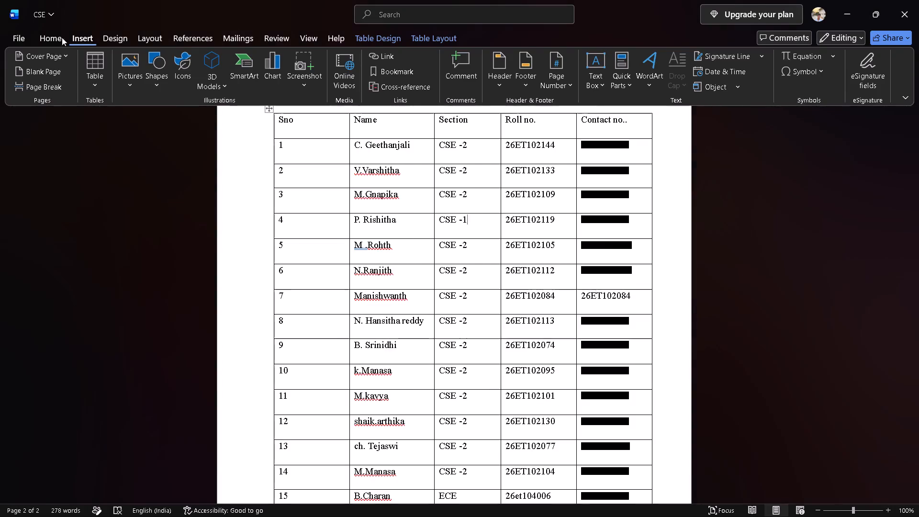
Save the document under Save As in the Downloads folder.
{"action": "left_click", "coordinate": [21, 37]}
{"action": "left_click", "coordinate": [47, 220]}
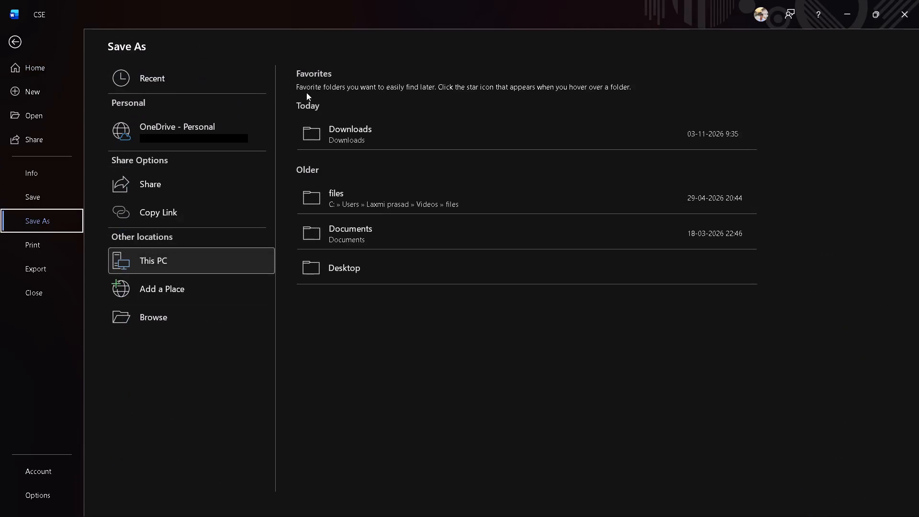
{"action": "left_click", "coordinate": [352, 136]}
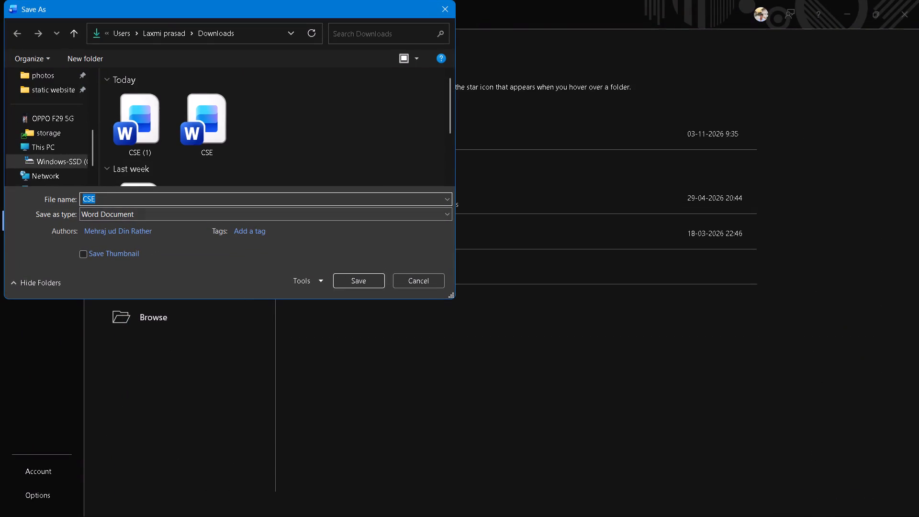